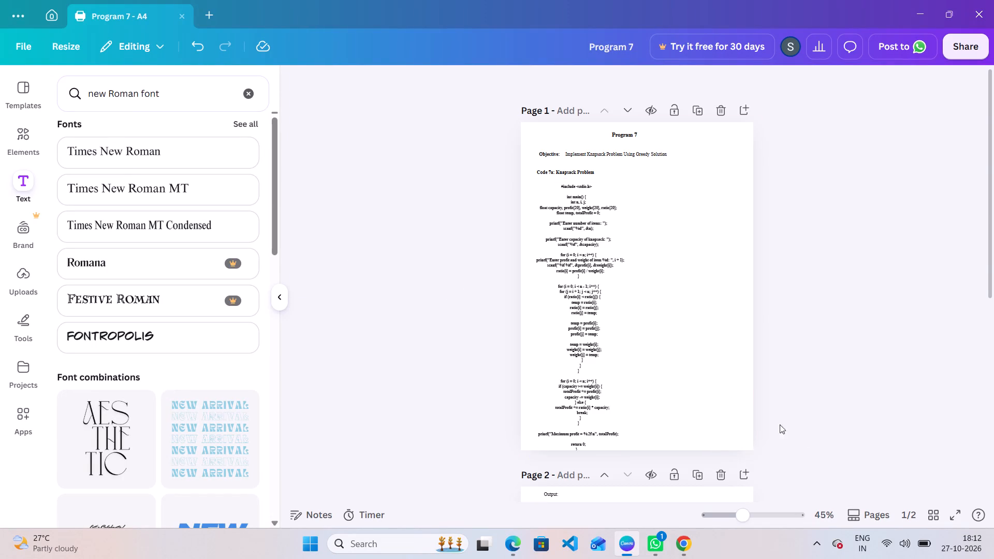
Review the knapsack code on page 1 and the output text on page 2 at different zoom levels.
{"action": "scroll", "coordinate": [863, 283], "scroll_direction": "down", "scroll_amount": 5}
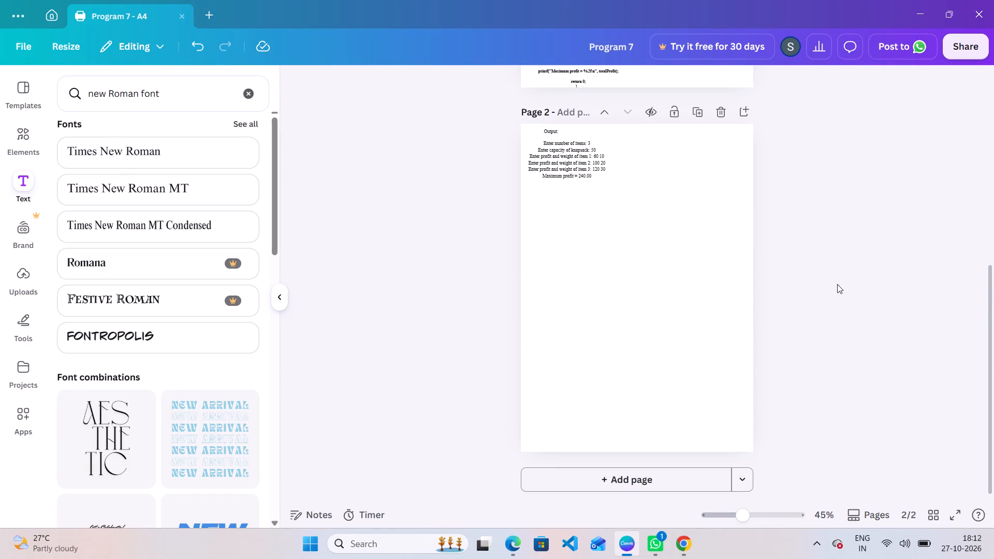
{"action": "left_click", "coordinate": [764, 511]}
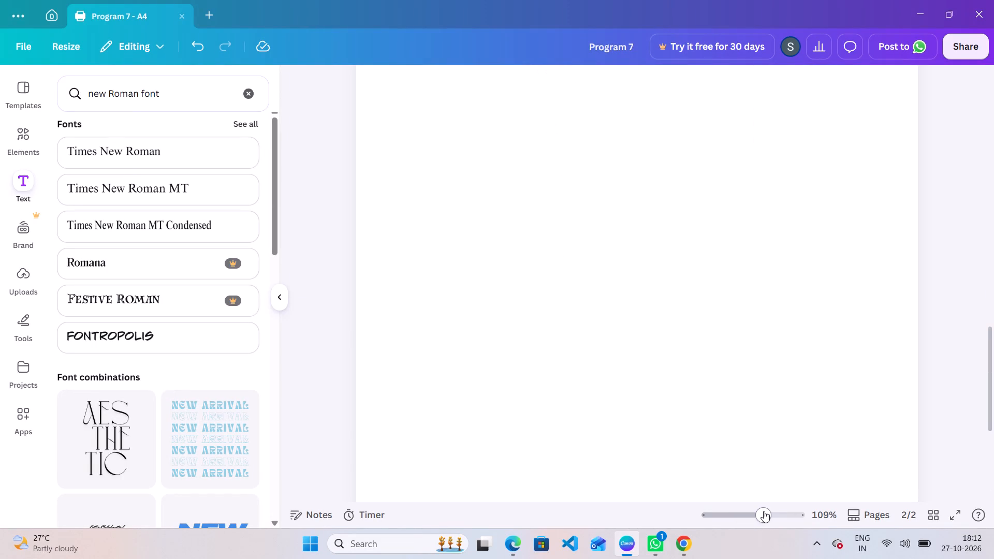
{"action": "left_click", "coordinate": [745, 511]}
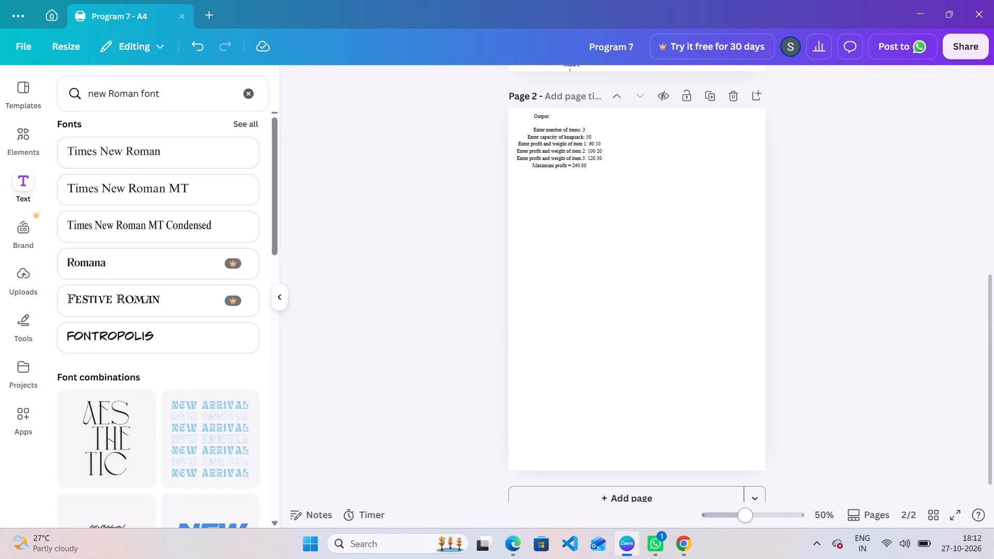
{"action": "left_click", "coordinate": [737, 518]}
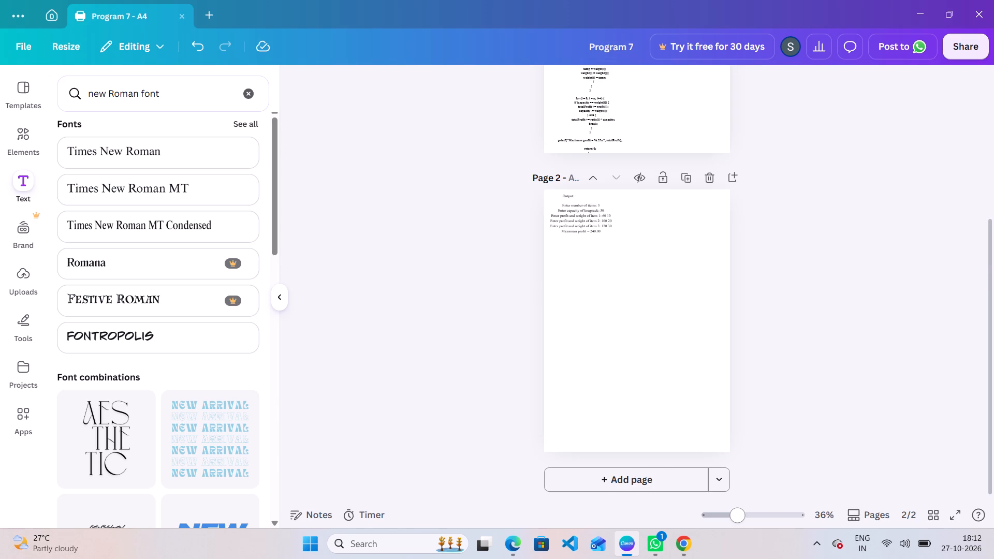
{"action": "left_click", "coordinate": [750, 519]}
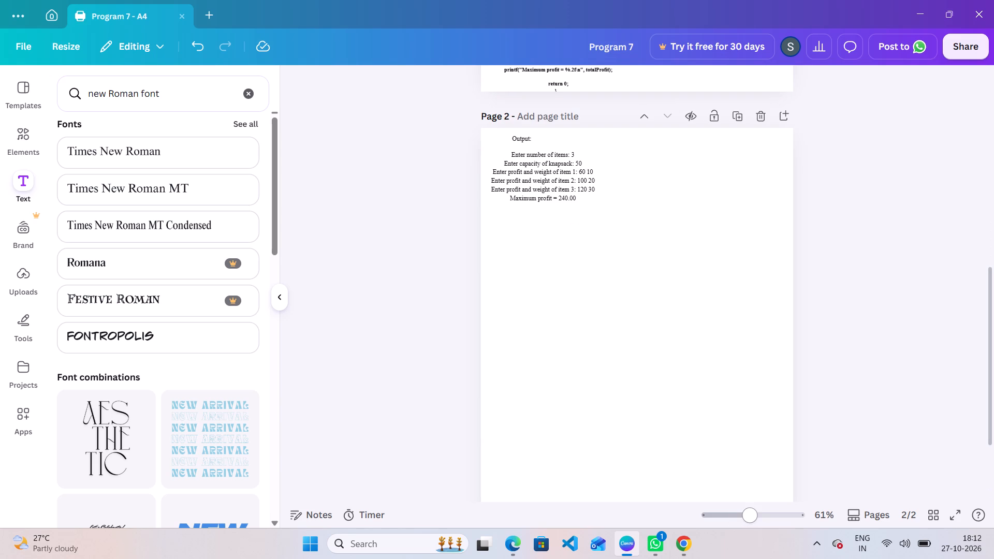
{"action": "left_click", "coordinate": [744, 519]}
{"action": "left_click", "coordinate": [744, 518]}
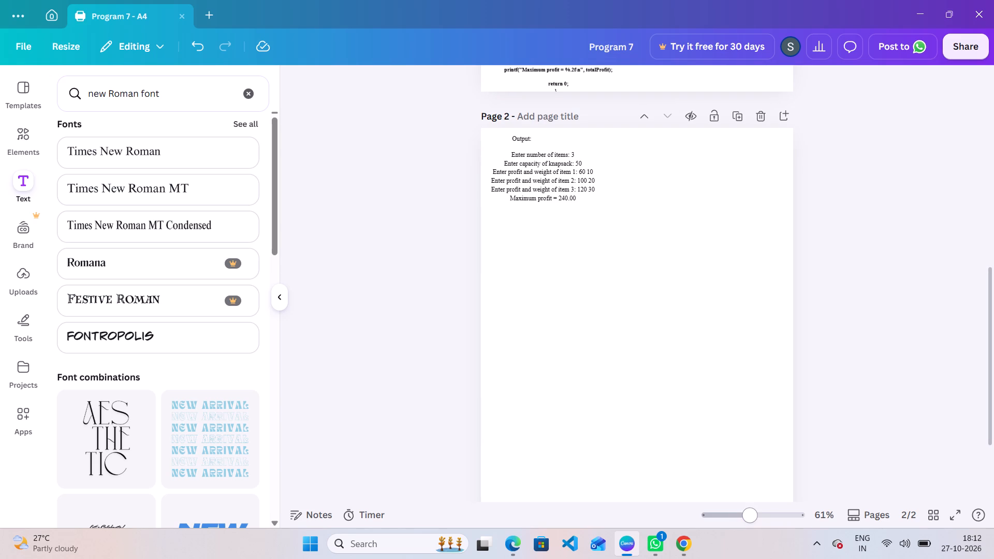
{"action": "left_click", "coordinate": [741, 517]}
{"action": "scroll", "coordinate": [743, 385], "scroll_direction": "up", "scroll_amount": 1}
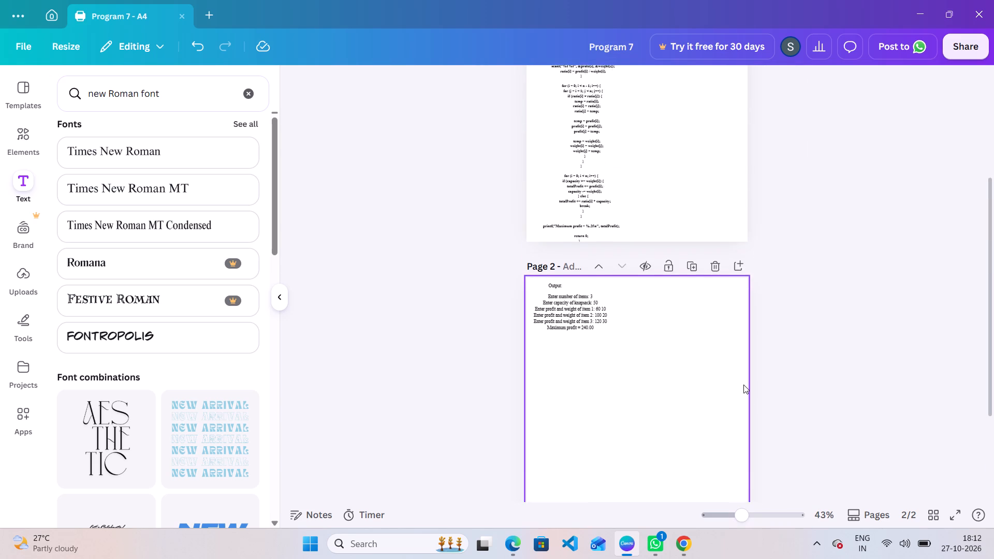
{"action": "scroll", "coordinate": [743, 385], "scroll_direction": "up", "scroll_amount": 1}
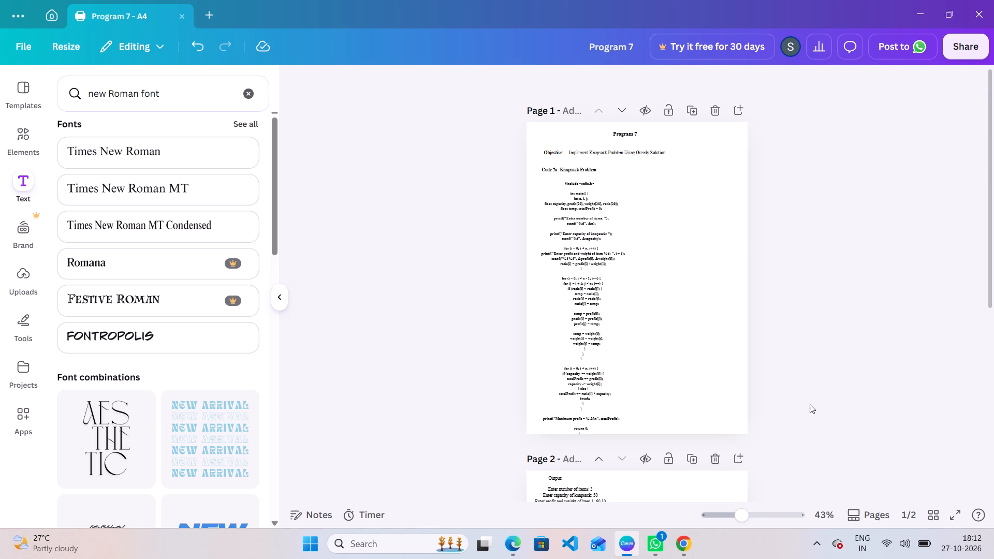
{"action": "scroll", "coordinate": [810, 404], "scroll_direction": "down", "scroll_amount": 1}
{"action": "left_click", "coordinate": [754, 519]}
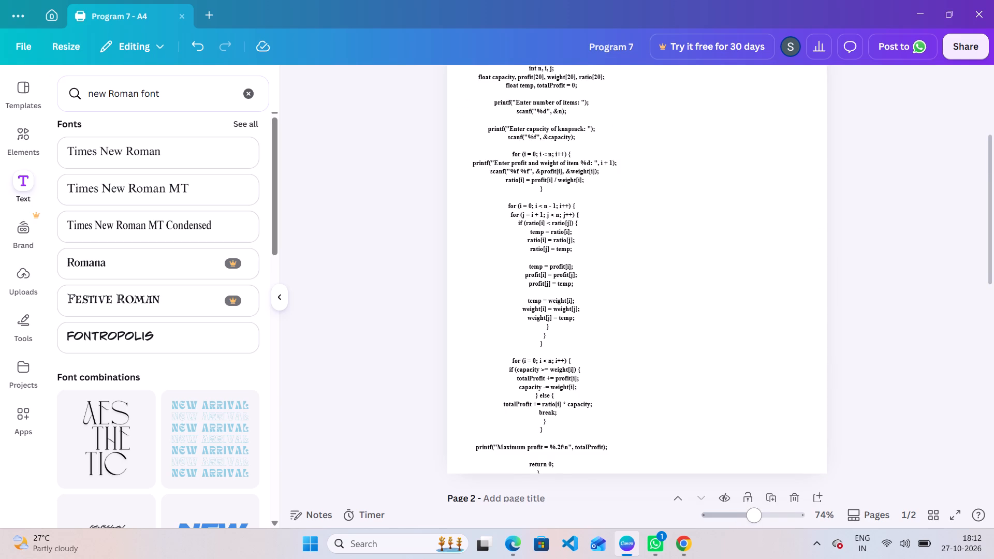
{"action": "left_click", "coordinate": [748, 519]}
{"action": "scroll", "coordinate": [678, 410], "scroll_direction": "up", "scroll_amount": 2}
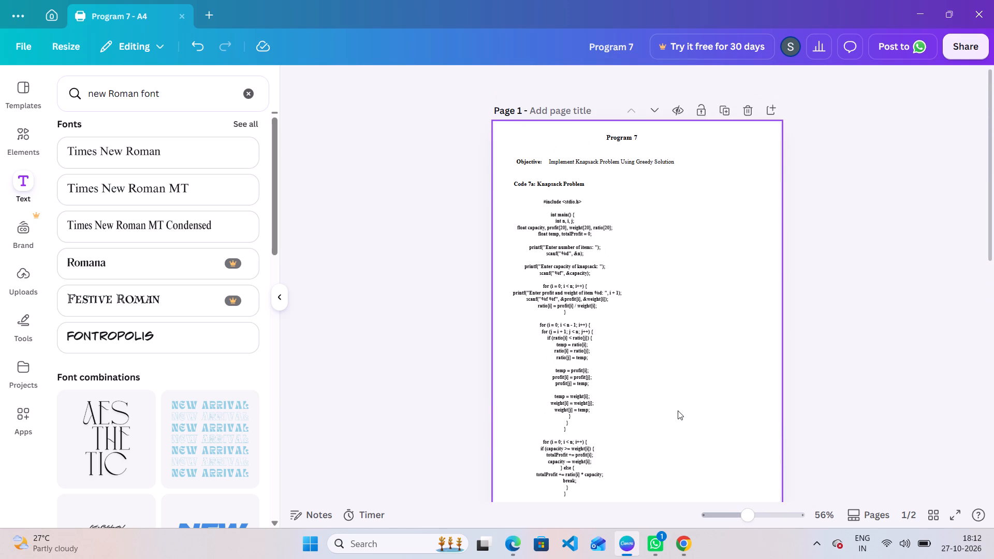
{"action": "scroll", "coordinate": [678, 410], "scroll_direction": "down", "scroll_amount": 3}
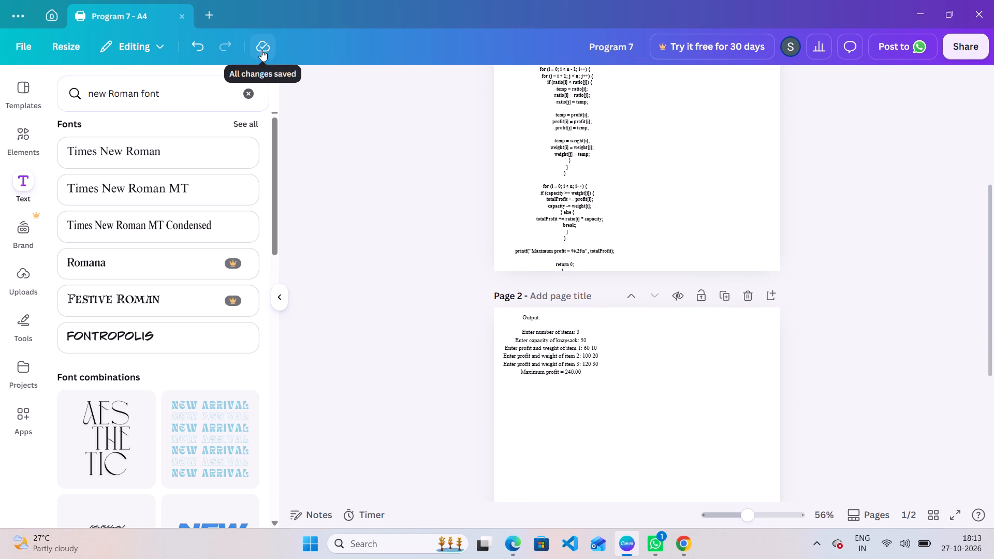
Download all pages of the design as a PDF and save it as Program 7 in the Downloads folder.
{"action": "left_click", "coordinate": [151, 14]}
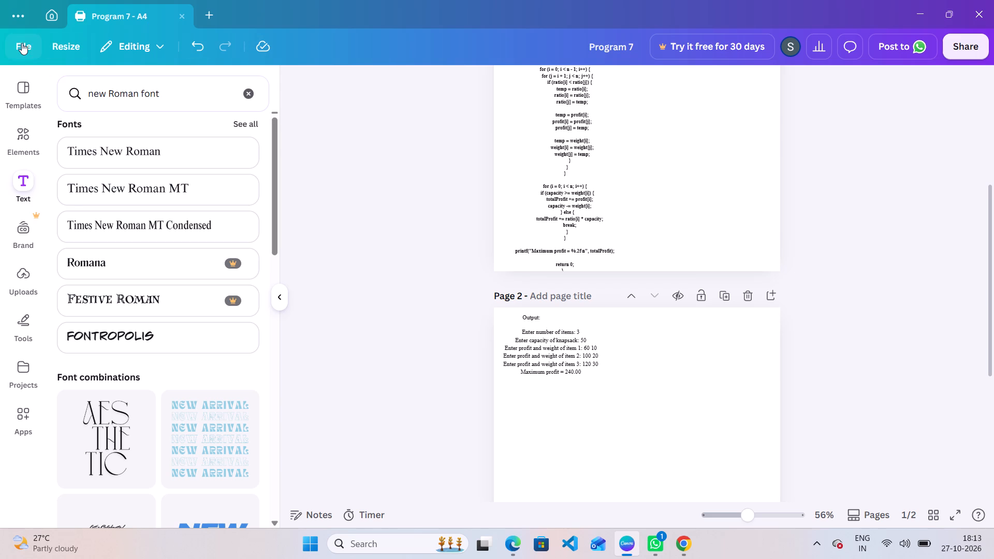
{"action": "left_click", "coordinate": [19, 45]}
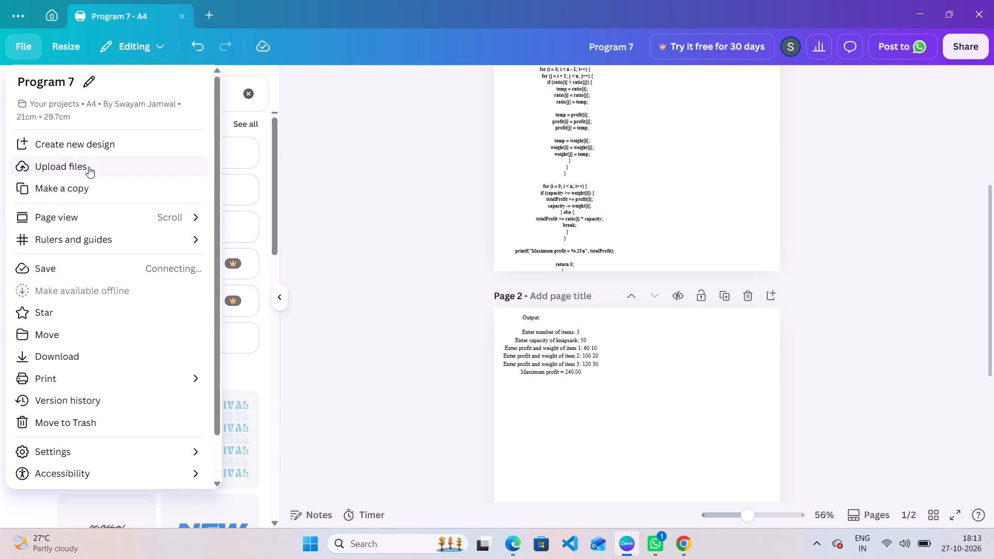
{"action": "left_click", "coordinate": [54, 349]}
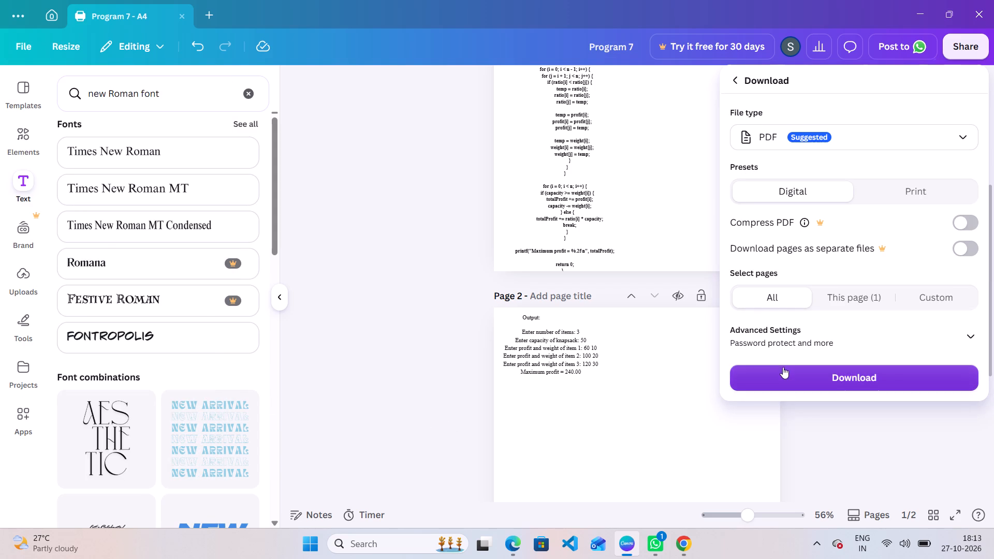
{"action": "left_click", "coordinate": [797, 378]}
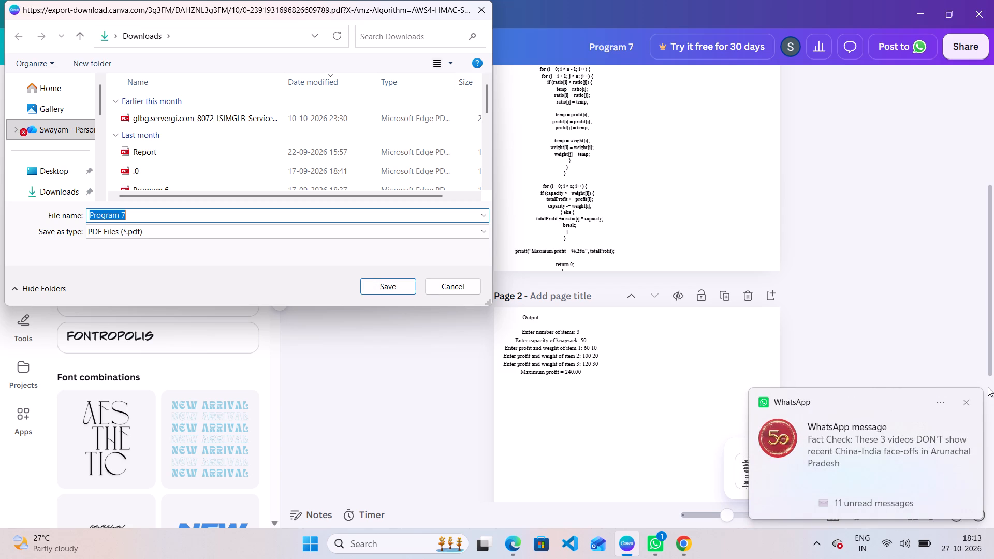
{"action": "left_click", "coordinate": [968, 401]}
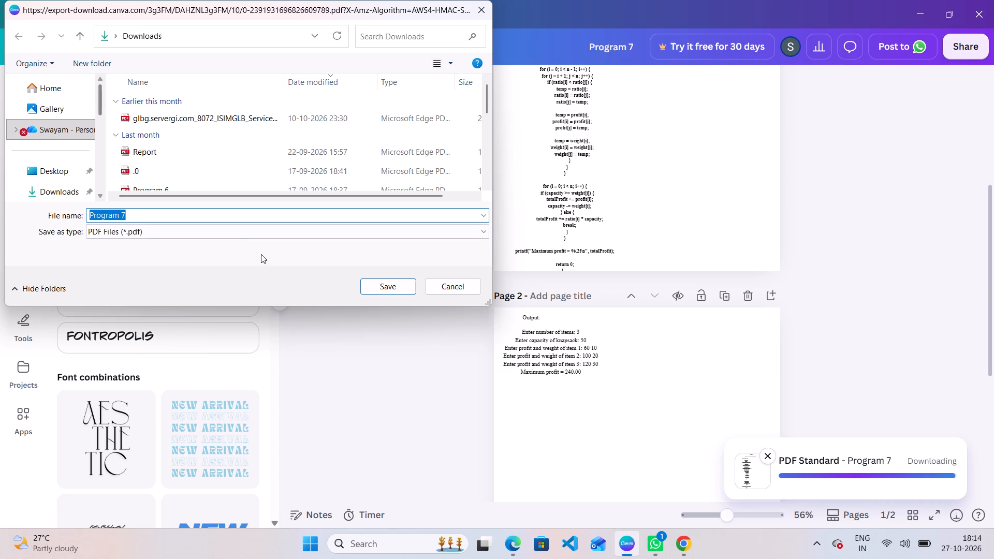
{"action": "left_click", "coordinate": [374, 288]}
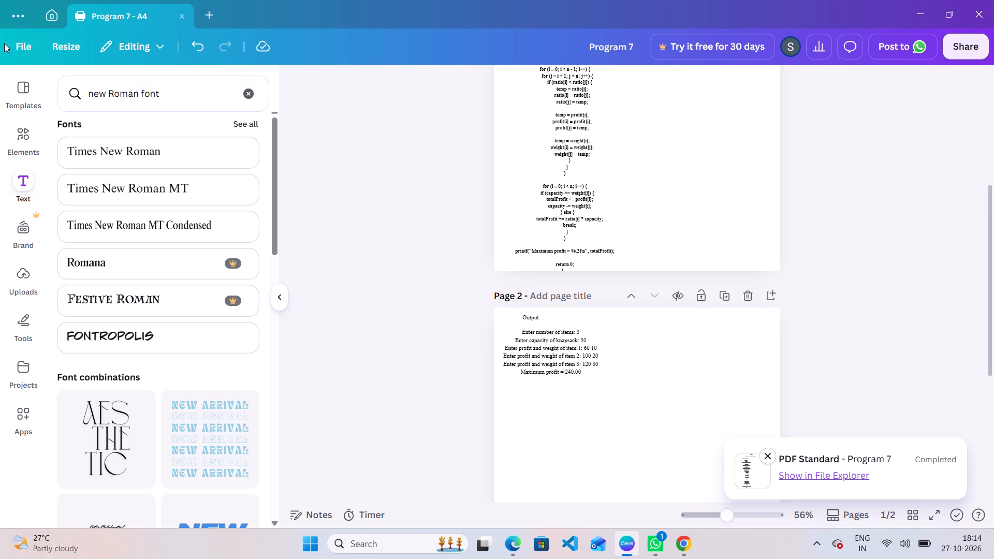
Close the Program 7 design and create a new blank Document (A4, Portrait).
{"action": "left_click", "coordinate": [18, 45]}
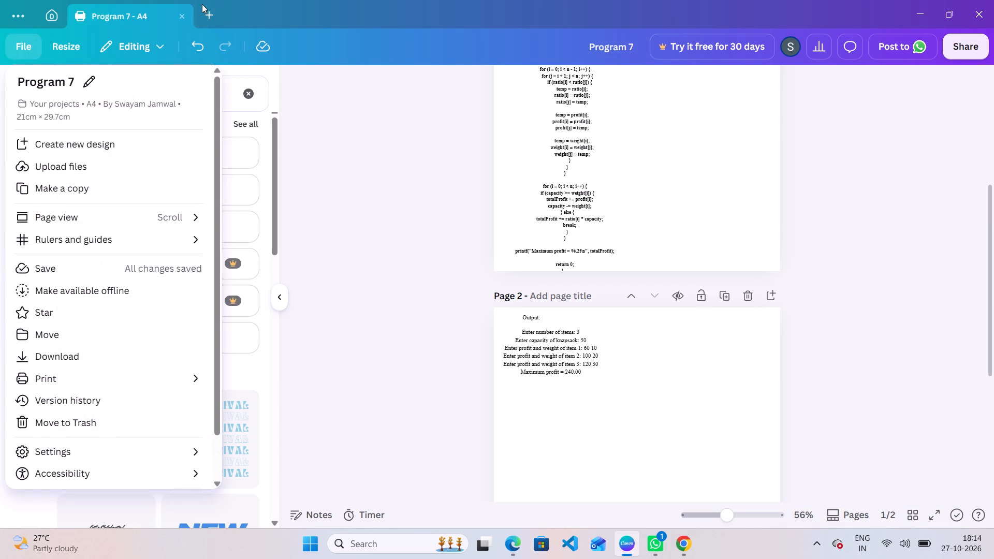
{"action": "left_click", "coordinate": [185, 14]}
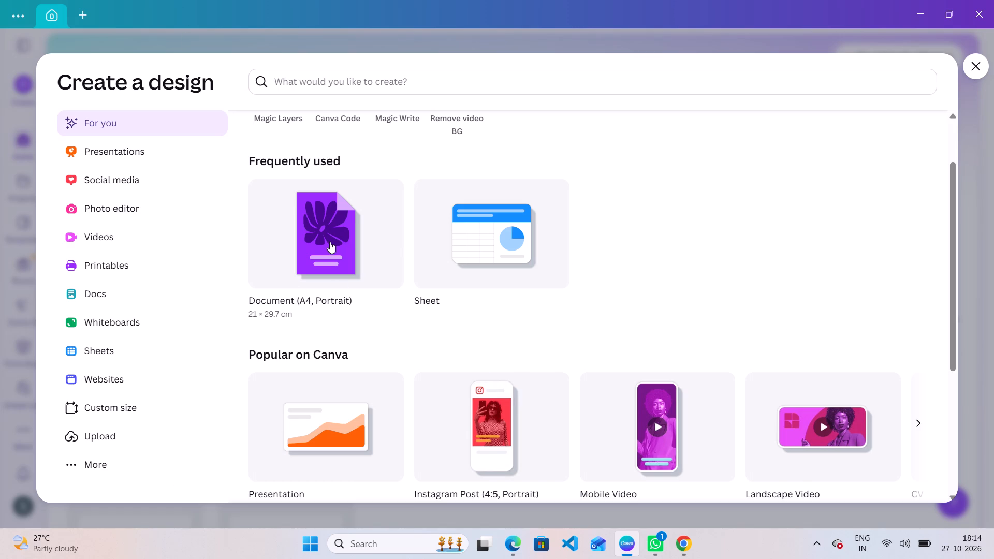
{"action": "left_click", "coordinate": [329, 240]}
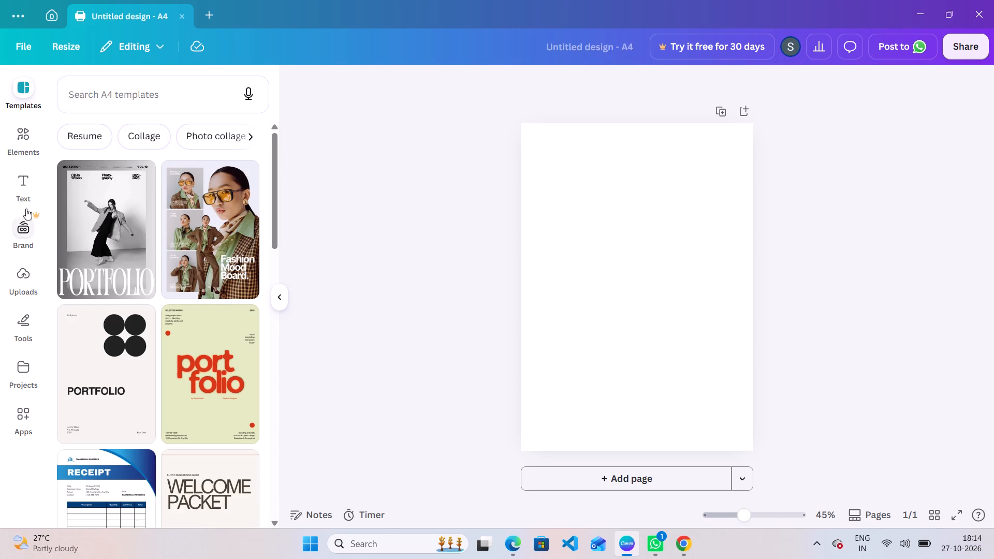
Add a heading text box to the blank page and clear its placeholder text.
{"action": "left_click", "coordinate": [22, 192]}
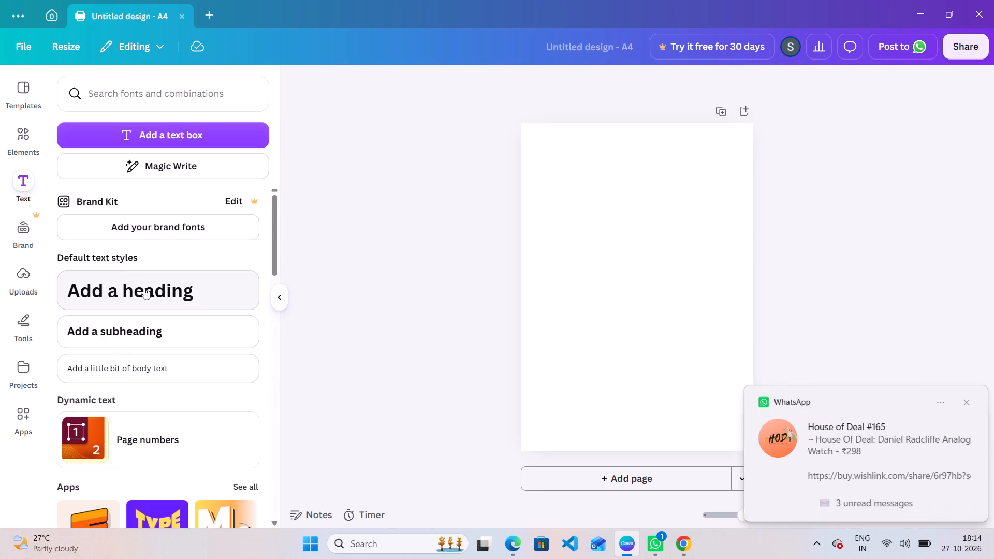
{"action": "scroll", "coordinate": [182, 361], "scroll_direction": "down", "scroll_amount": 1}
{"action": "scroll", "coordinate": [182, 361], "scroll_direction": "up", "scroll_amount": 1}
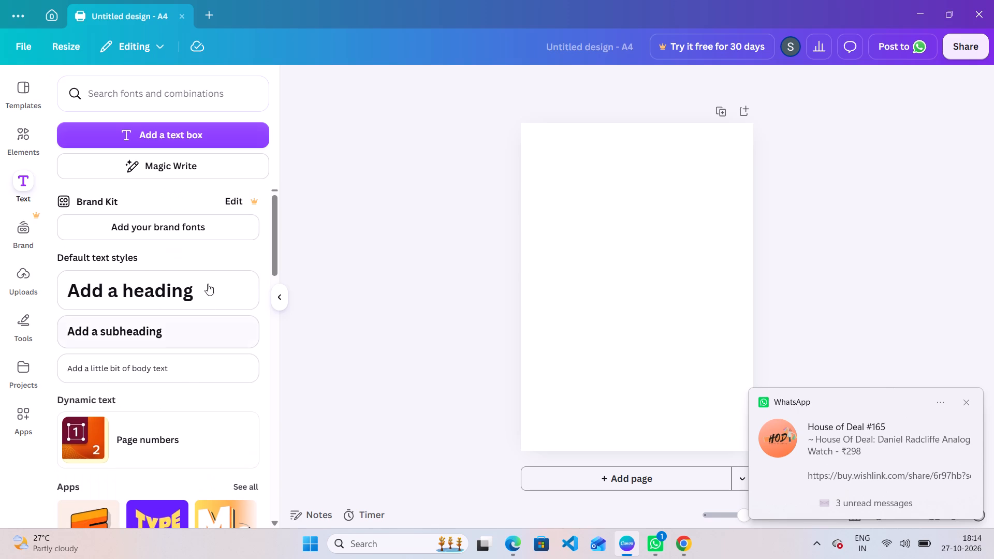
{"action": "left_click", "coordinate": [149, 295]}
{"action": "key", "text": "BackSpace"}
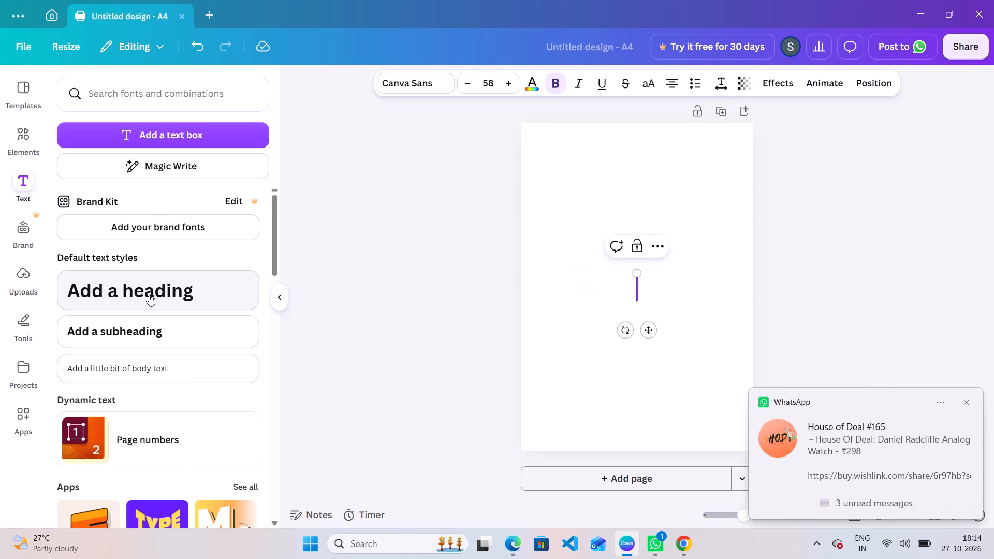
Search the fonts for "new roman font" and set the empty heading's font to Times New Roman.
{"action": "left_click", "coordinate": [418, 80]}
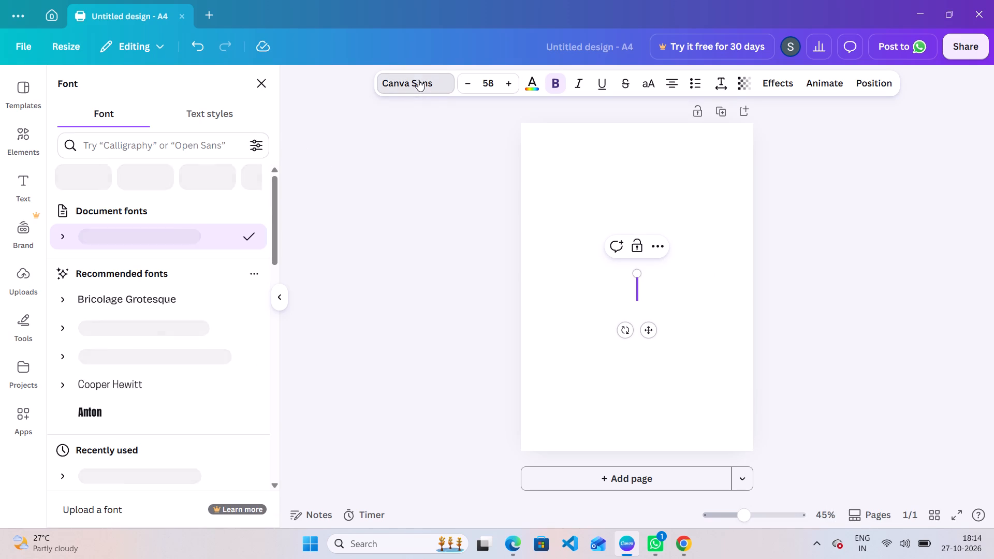
{"action": "left_click", "coordinate": [136, 144]}
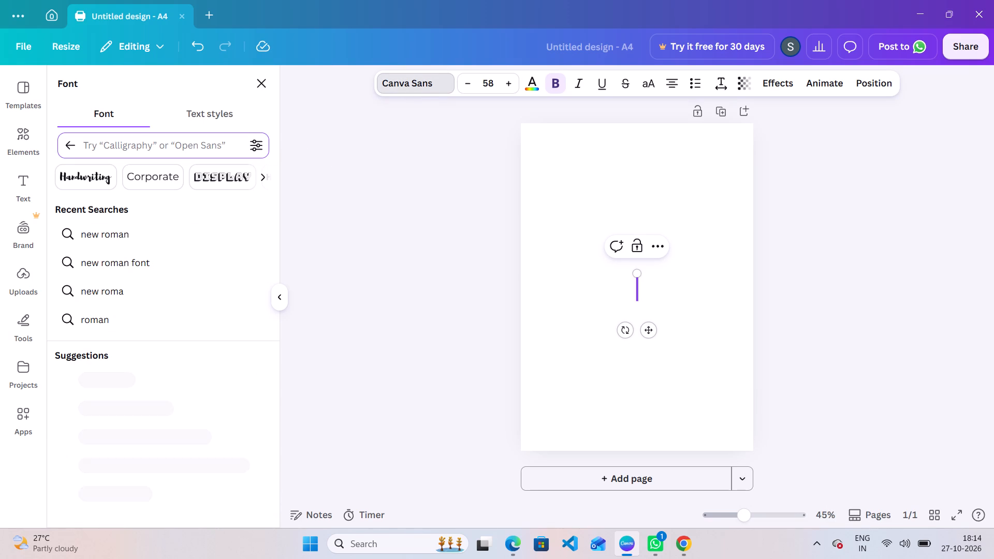
{"action": "type", "text": "neew"}
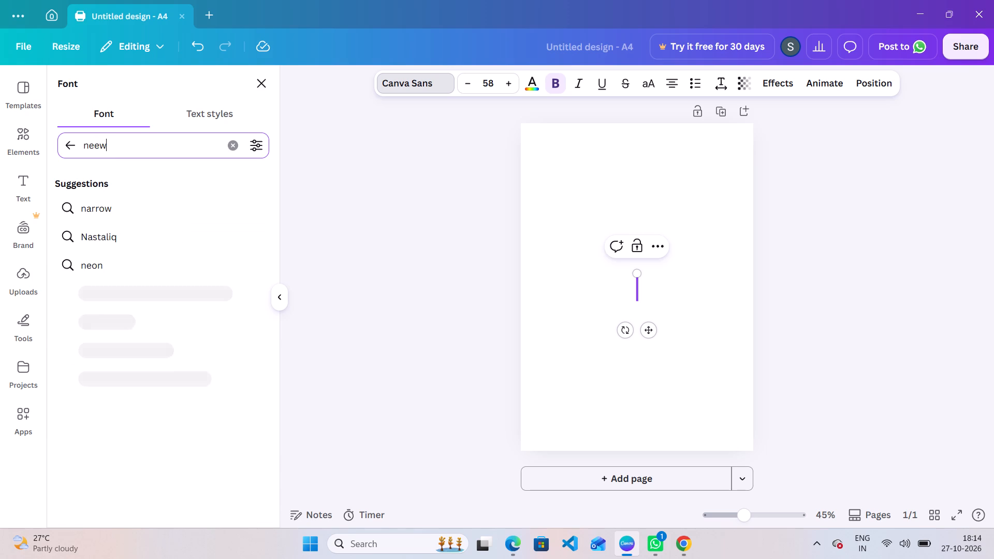
{"action": "key", "text": "BackSpace"}
{"action": "key", "text": "BackSpace"}
{"action": "type", "text": "w"}
{"action": "key", "text": "space"}
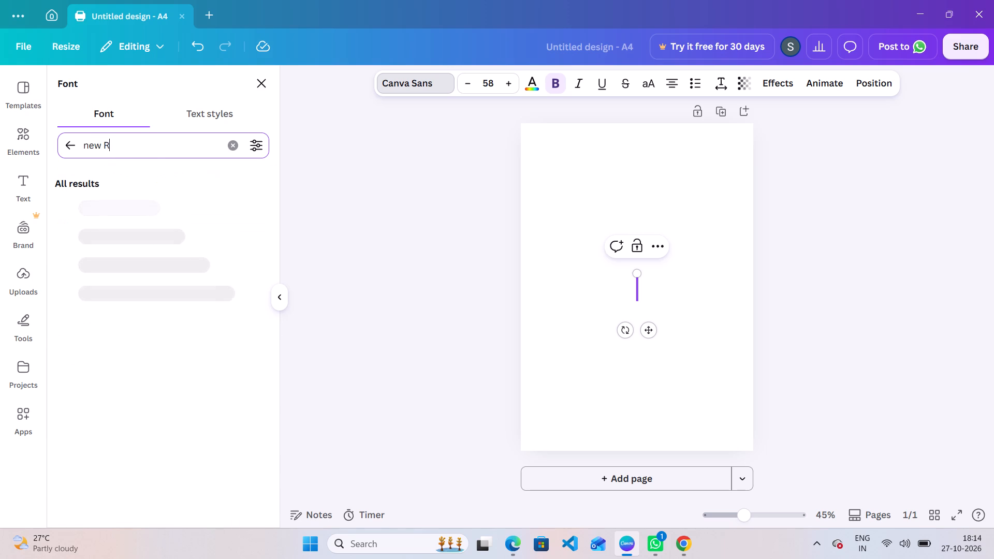
{"action": "type", "text": "oman font"}
{"action": "key", "text": "BackSpace"}
{"action": "key", "text": "BackSpace"}
{"action": "key", "text": "BackSpace"}
{"action": "key", "text": "BackSpace"}
{"action": "key", "text": "BackSpace"}
{"action": "key", "text": "BackSpace"}
{"action": "key", "text": "BackSpace"}
{"action": "key", "text": "BackSpace"}
{"action": "key", "text": "BackSpace"}
{"action": "key", "text": "BackSpace"}
{"action": "key", "text": "BackSpace"}
{"action": "key", "text": "BackSpace"}
{"action": "key", "text": "BackSpace"}
{"action": "key", "text": "BackSpace"}
{"action": "key", "text": "BackSpace"}
{"action": "key", "text": "BackSpace"}
{"action": "key", "text": "BackSpace"}
{"action": "key", "text": "BackSpace"}
{"action": "key", "text": "BackSpace"}
{"action": "key", "text": "BackSpace"}
{"action": "key", "text": "BackSpace"}
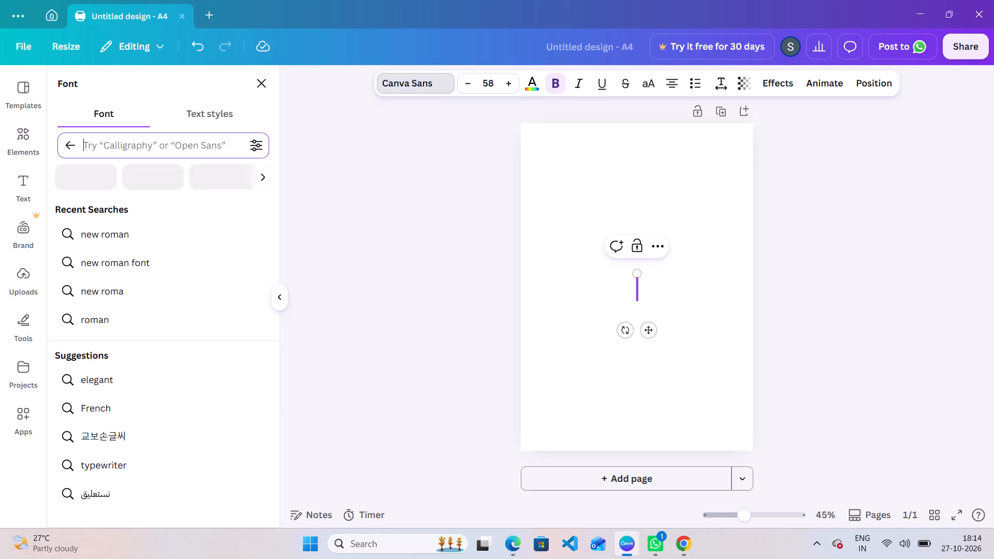
{"action": "left_click", "coordinate": [119, 260]}
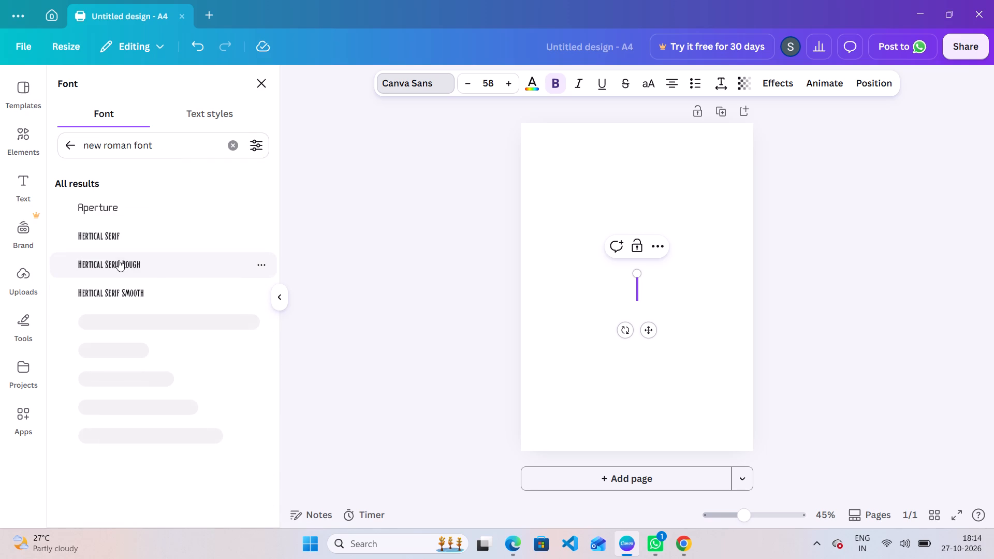
{"action": "left_click", "coordinate": [304, 216]}
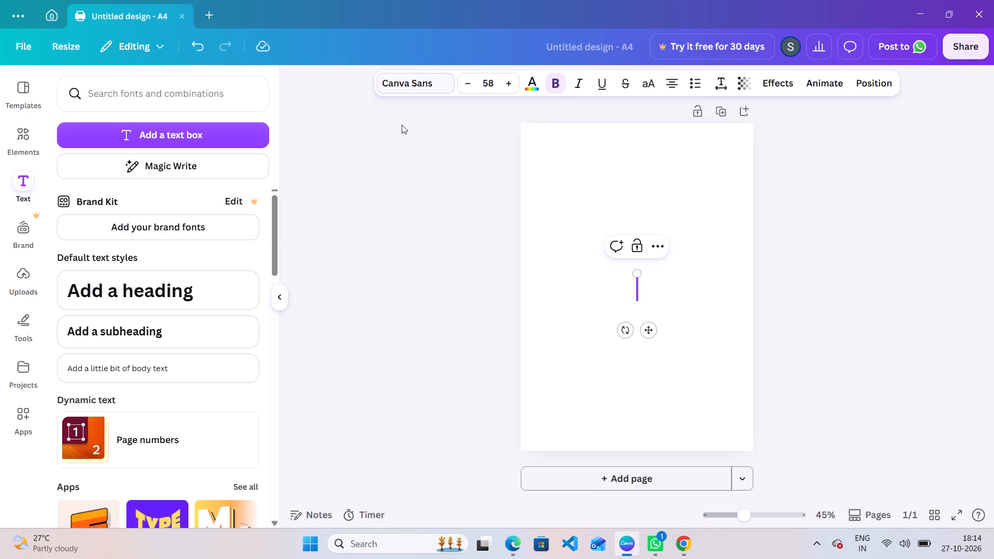
{"action": "left_click", "coordinate": [407, 79]}
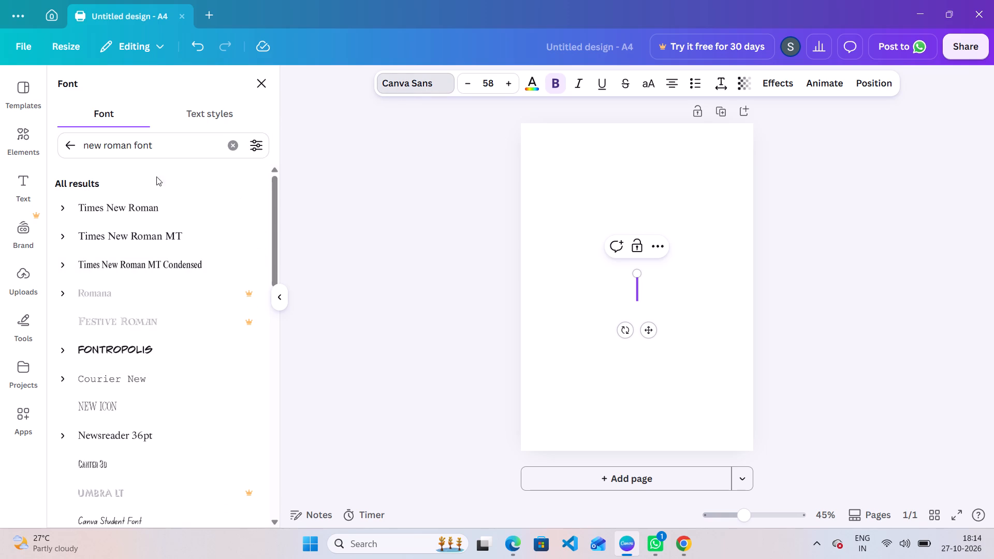
{"action": "left_click", "coordinate": [140, 211]}
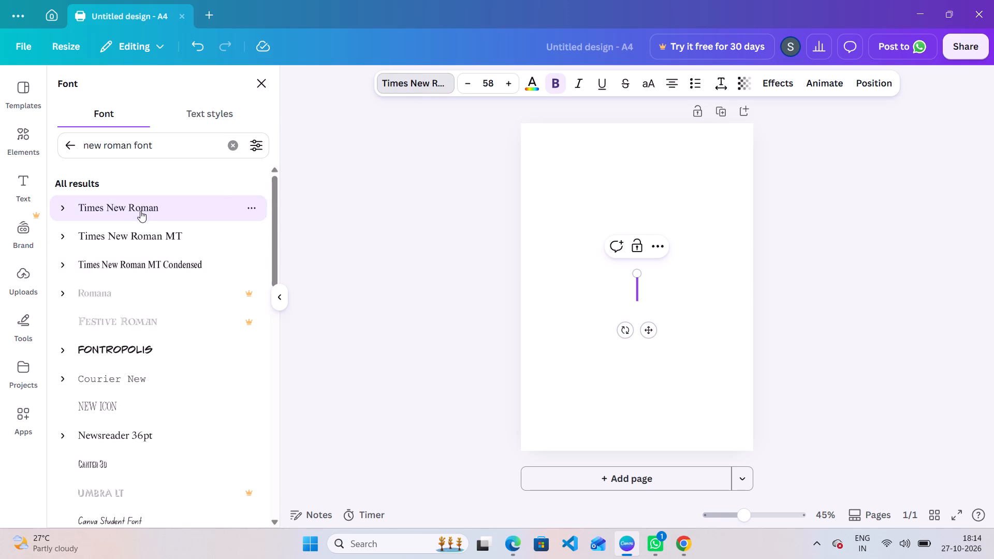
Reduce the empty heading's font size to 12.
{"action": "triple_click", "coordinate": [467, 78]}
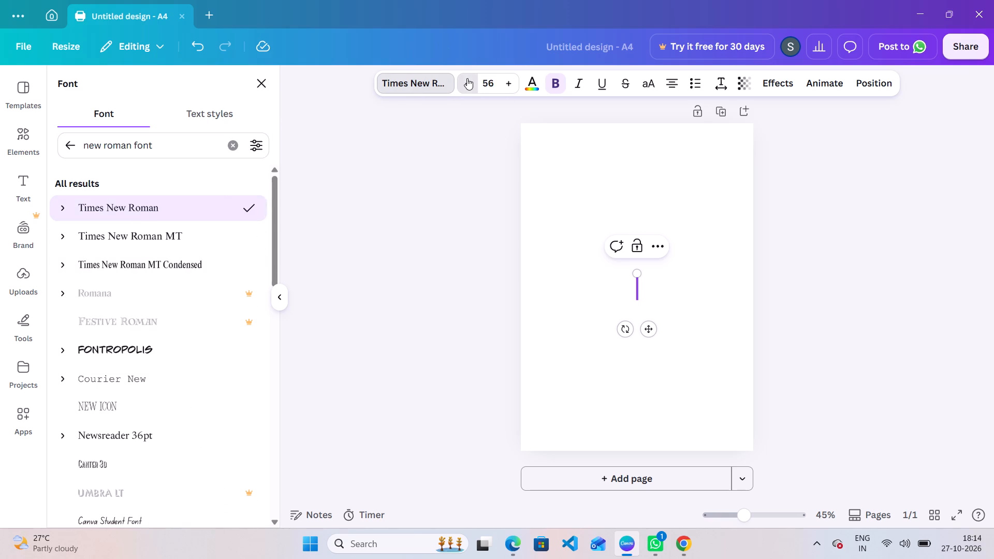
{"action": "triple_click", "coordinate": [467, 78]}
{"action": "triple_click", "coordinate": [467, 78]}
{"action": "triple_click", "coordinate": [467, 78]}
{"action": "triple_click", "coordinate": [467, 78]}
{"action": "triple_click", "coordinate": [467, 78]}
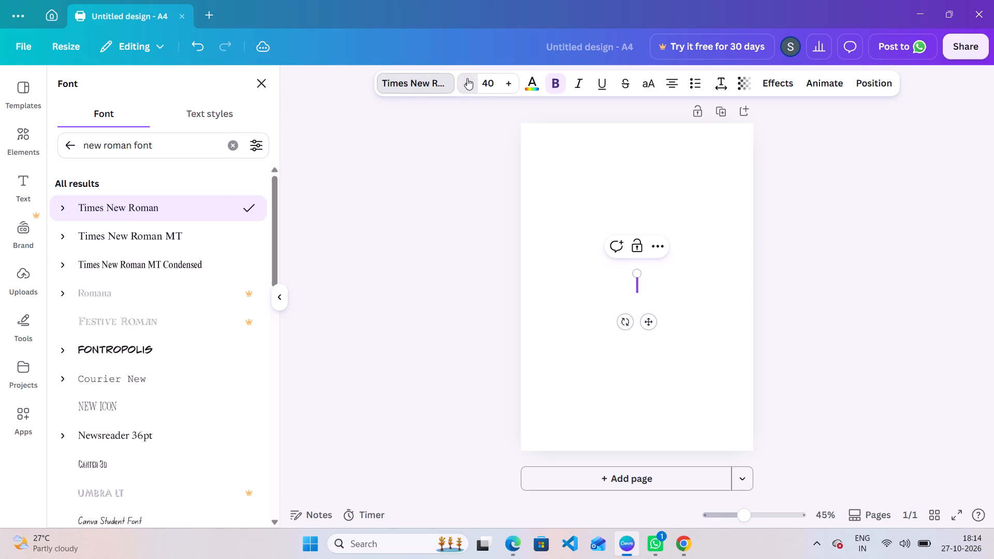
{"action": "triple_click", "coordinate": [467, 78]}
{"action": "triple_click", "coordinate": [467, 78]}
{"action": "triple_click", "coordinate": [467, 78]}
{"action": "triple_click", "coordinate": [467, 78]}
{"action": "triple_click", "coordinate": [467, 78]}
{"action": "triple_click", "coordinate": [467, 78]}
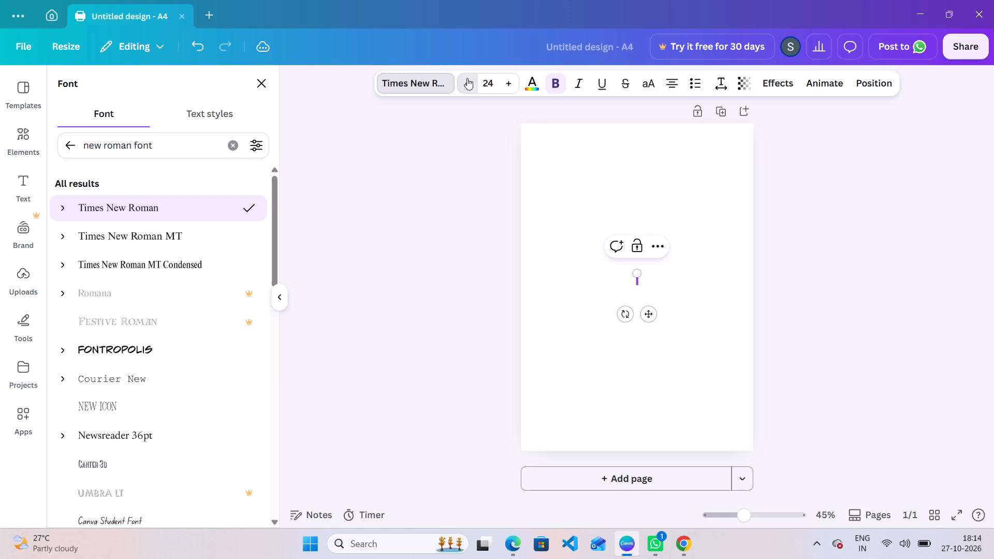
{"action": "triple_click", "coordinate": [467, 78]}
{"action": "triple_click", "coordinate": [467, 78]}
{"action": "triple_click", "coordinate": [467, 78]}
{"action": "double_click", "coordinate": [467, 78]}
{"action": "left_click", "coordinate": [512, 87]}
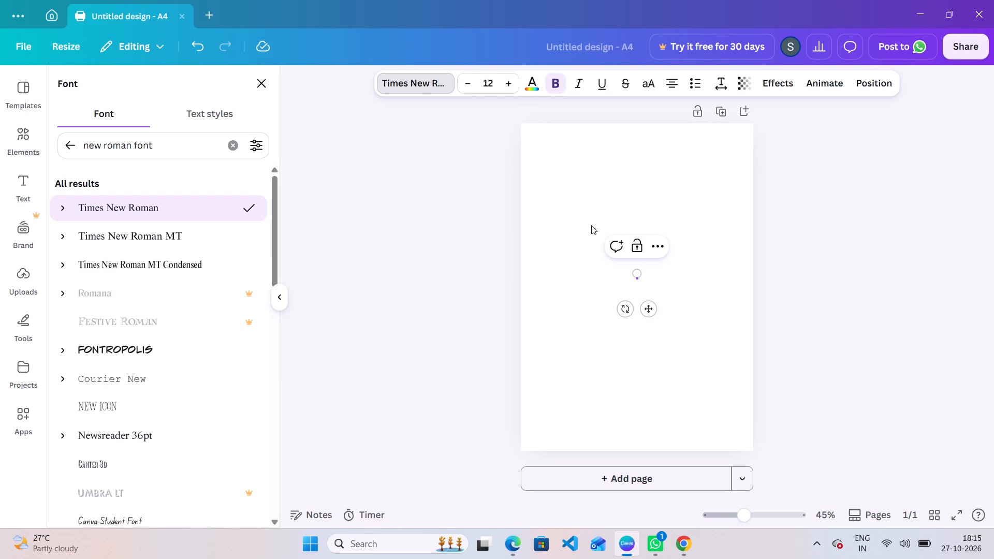
Try to enter text in the tiny heading box, and delete the empty box from the page.
{"action": "left_click", "coordinate": [831, 266]}
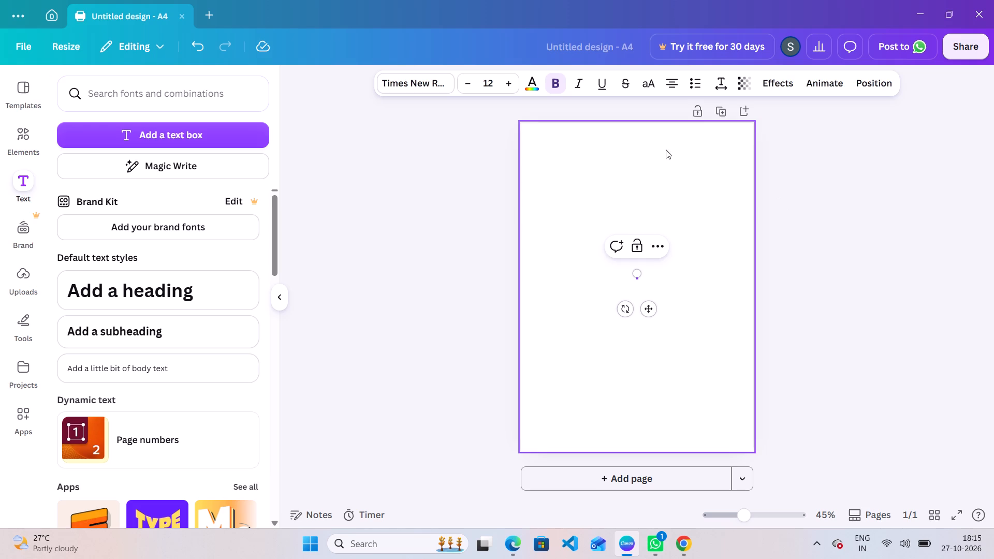
{"action": "left_click", "coordinate": [639, 277]}
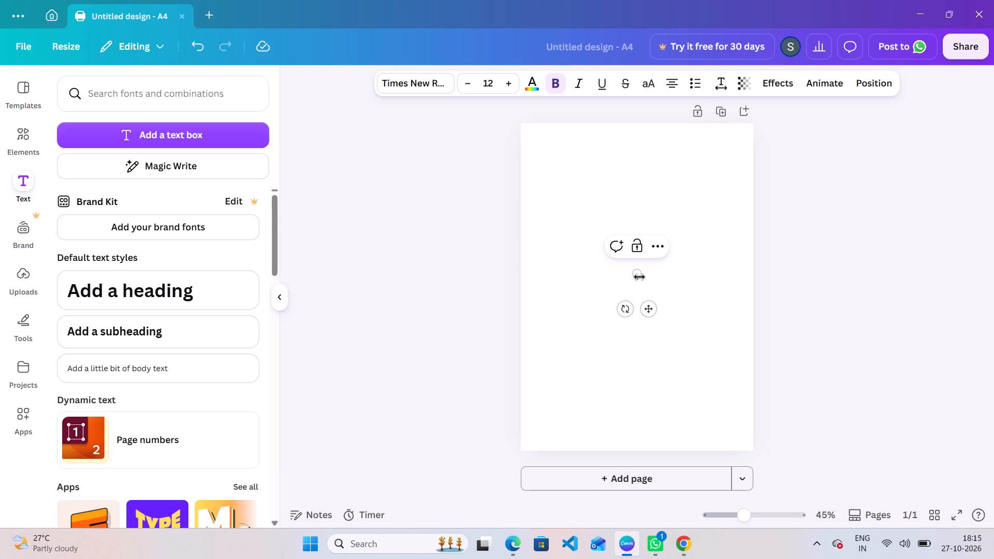
{"action": "key", "text": "p"}
{"action": "scroll", "coordinate": [190, 357], "scroll_direction": "down", "scroll_amount": 1}
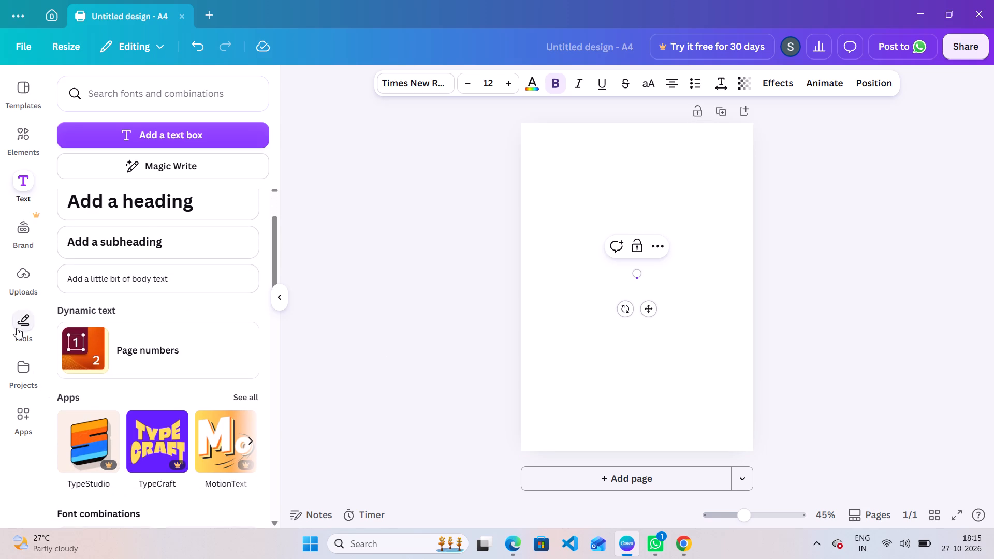
{"action": "left_click", "coordinate": [16, 181]}
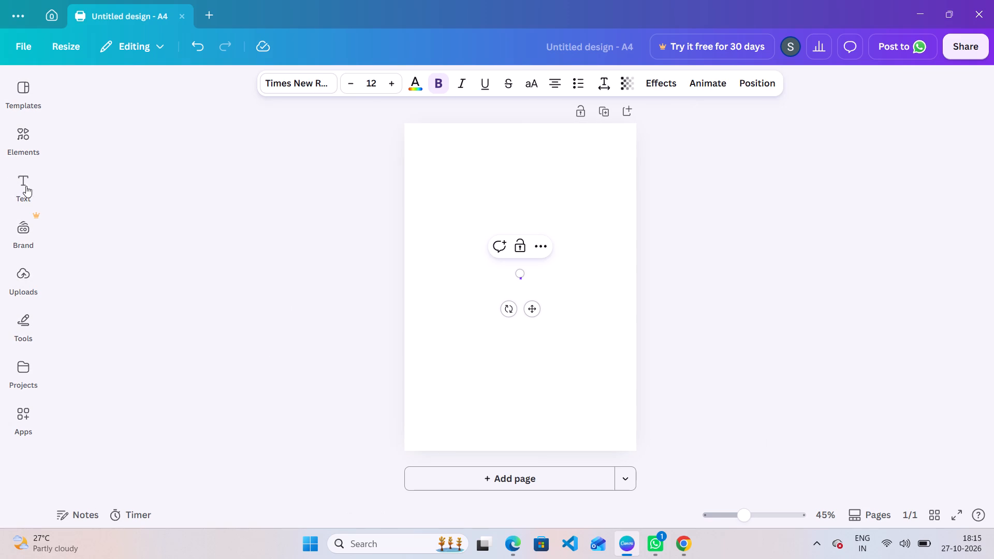
{"action": "left_click", "coordinate": [14, 179]}
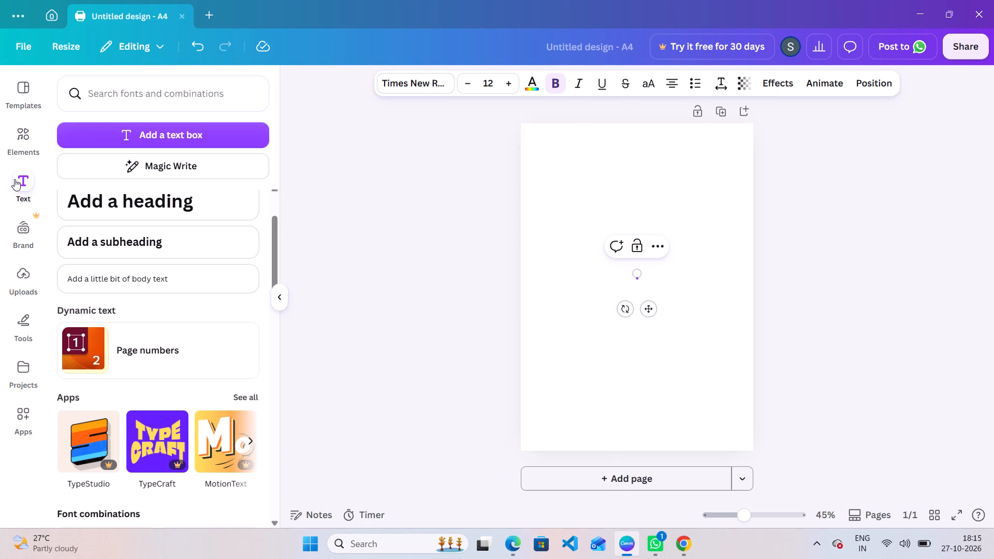
{"action": "left_click", "coordinate": [636, 276]}
{"action": "key", "text": "BackSpace"}
{"action": "key", "text": "BackSpace"}
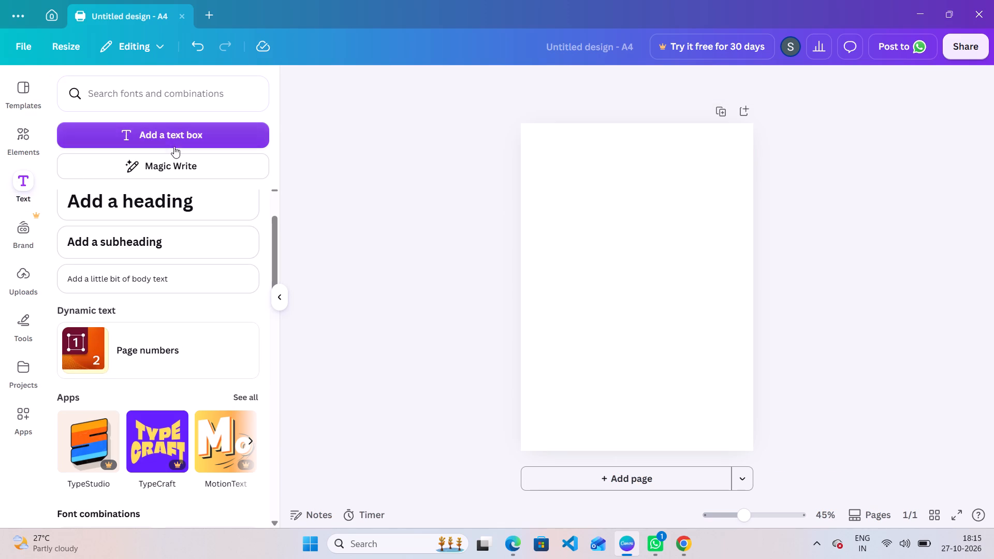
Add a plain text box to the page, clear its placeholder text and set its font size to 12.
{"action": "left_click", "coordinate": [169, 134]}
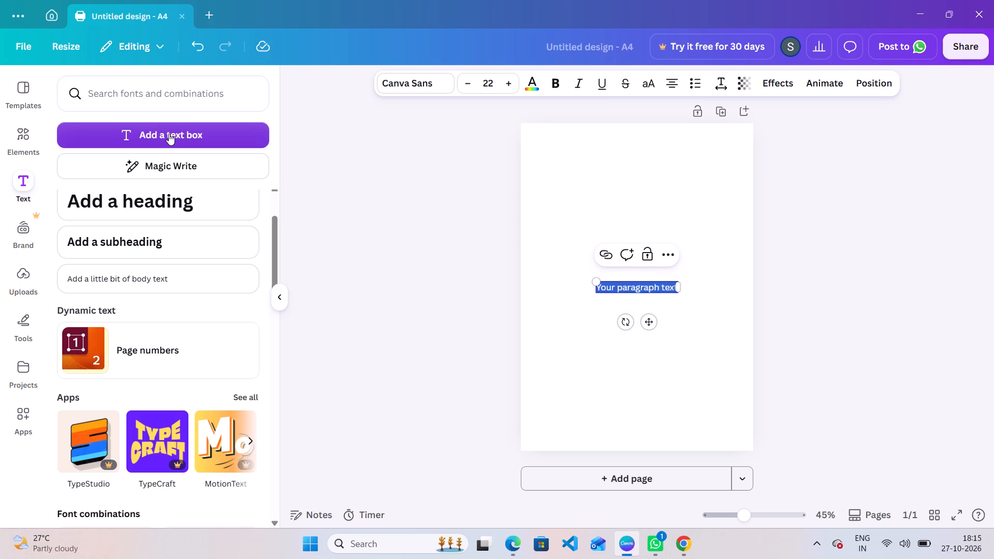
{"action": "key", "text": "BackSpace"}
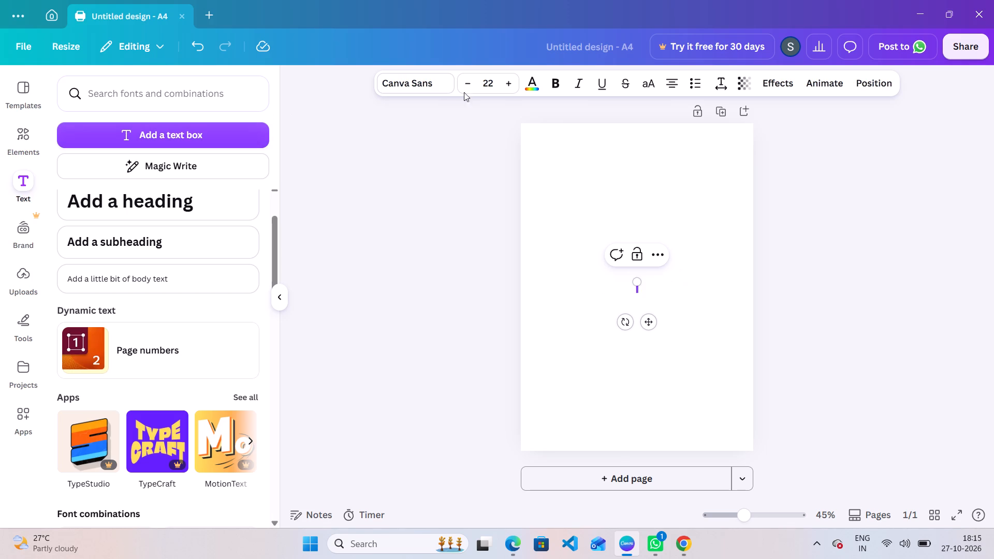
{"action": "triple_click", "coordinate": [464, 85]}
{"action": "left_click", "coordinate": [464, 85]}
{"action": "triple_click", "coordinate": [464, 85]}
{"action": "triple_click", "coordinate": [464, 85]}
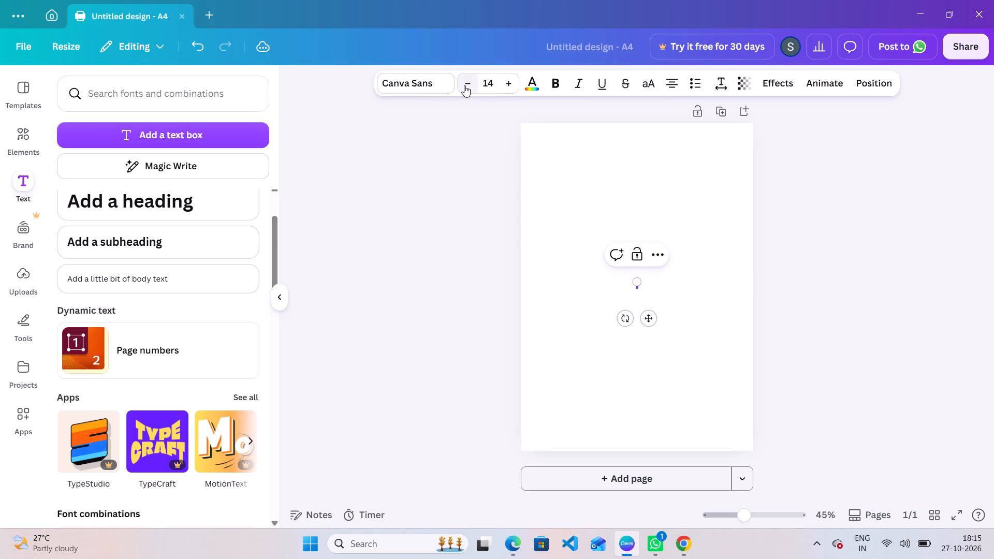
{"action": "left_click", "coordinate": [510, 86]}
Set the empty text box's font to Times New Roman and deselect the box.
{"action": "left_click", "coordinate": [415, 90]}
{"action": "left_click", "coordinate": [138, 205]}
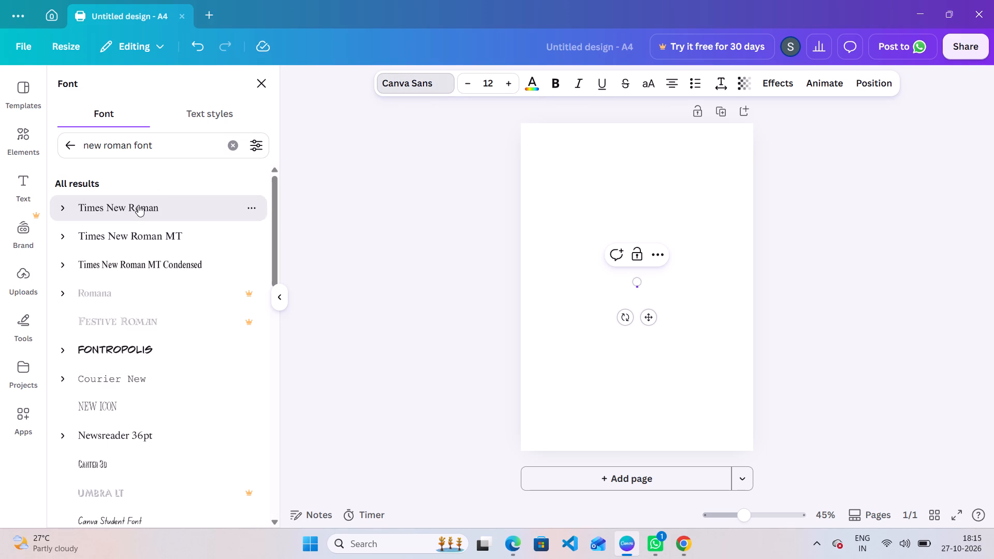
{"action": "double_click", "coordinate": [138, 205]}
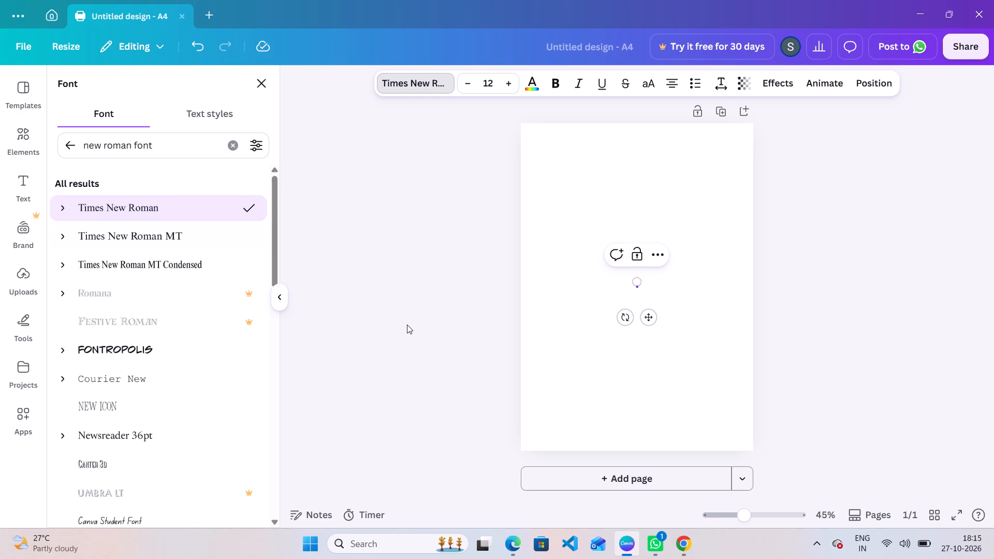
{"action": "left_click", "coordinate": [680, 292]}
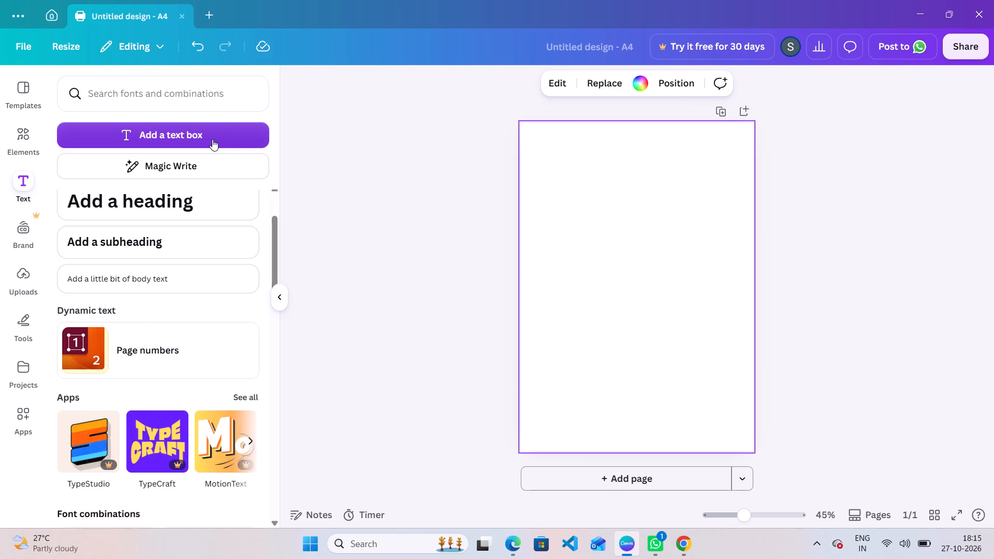
Add a new heading with its placeholder text cleared and format it as Times New Roman, size 12.
{"action": "left_click", "coordinate": [175, 205]}
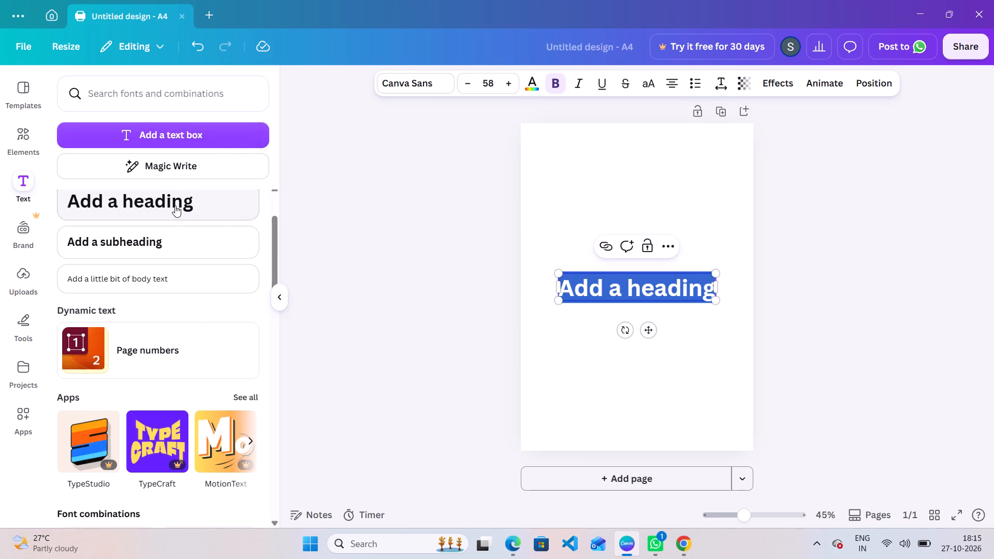
{"action": "key", "text": "BackSpace"}
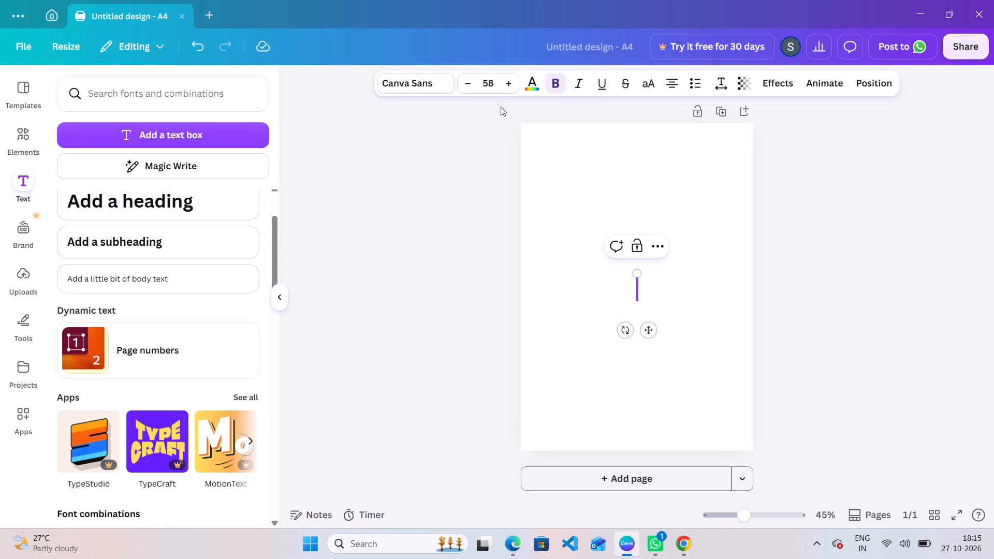
{"action": "left_click", "coordinate": [491, 87]}
{"action": "left_click", "coordinate": [479, 199]}
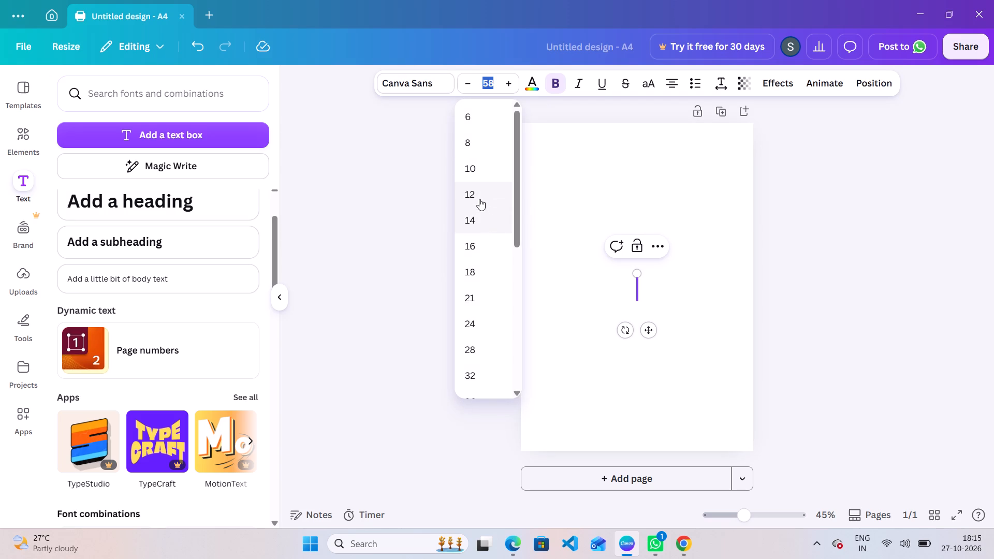
{"action": "left_click", "coordinate": [422, 78]}
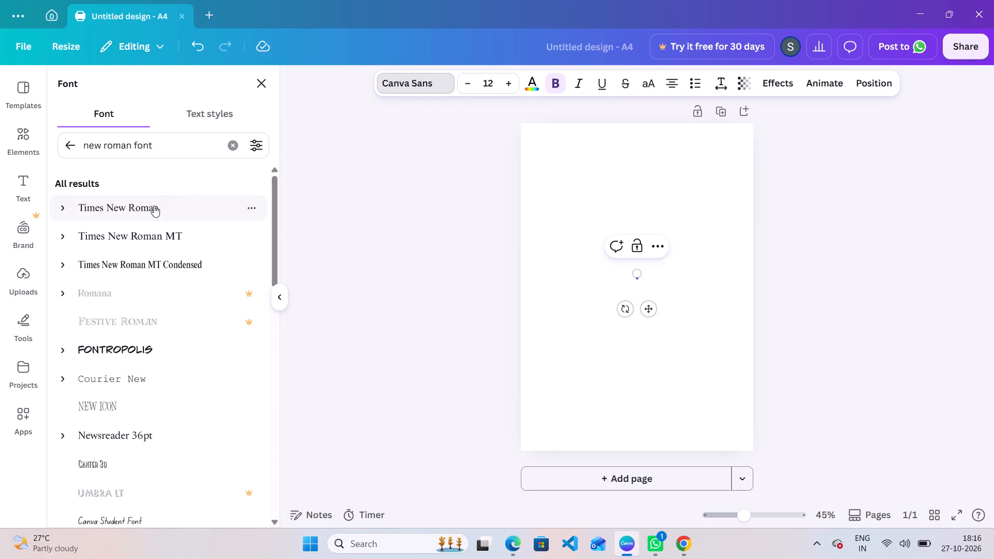
{"action": "left_click", "coordinate": [142, 204]}
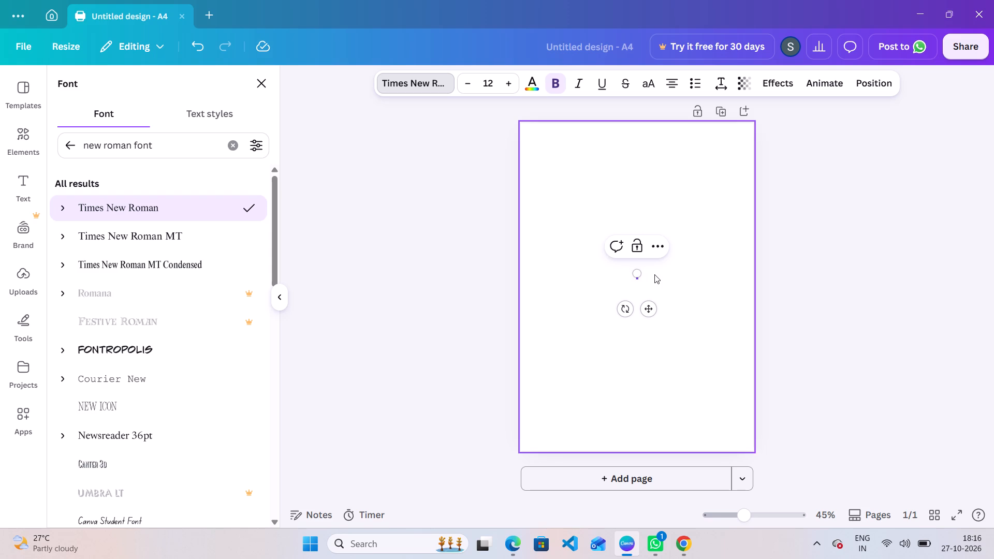
Enter "Program 8" as the heading text and finish editing the box.
{"action": "key", "text": "r"}
{"action": "type", "text": "oh"}
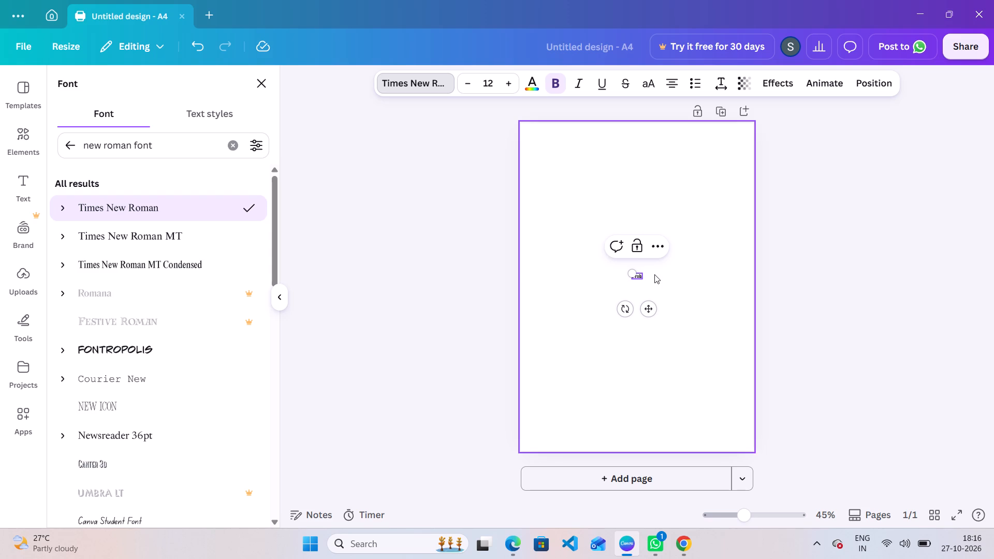
{"action": "key", "text": "BackSpace"}
{"action": "type", "text": "gram"}
{"action": "key", "text": "space"}
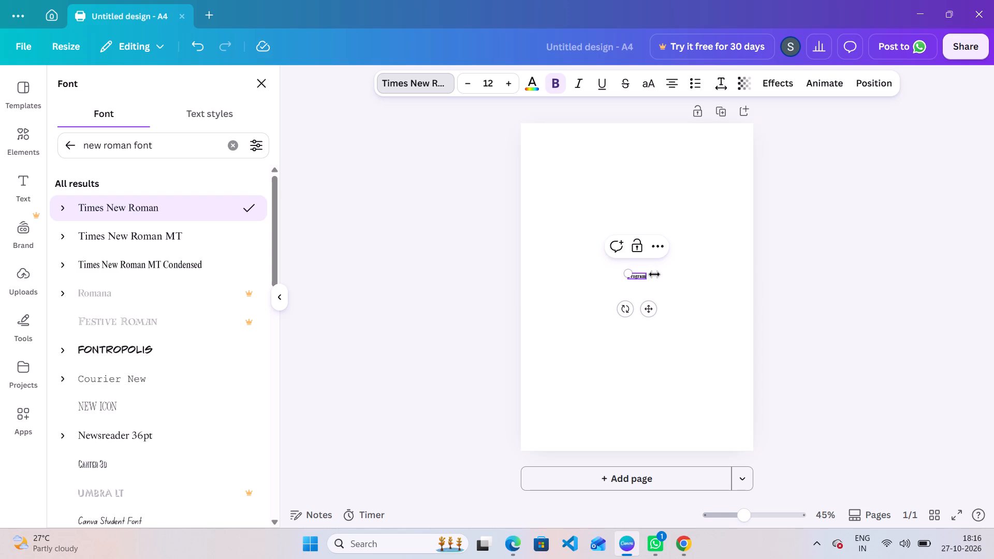
{"action": "type", "text": ":"}
{"action": "key", "text": "space"}
{"action": "key", "text": "8"}
{"action": "key", "text": "BackSpace"}
{"action": "key", "text": "BackSpace"}
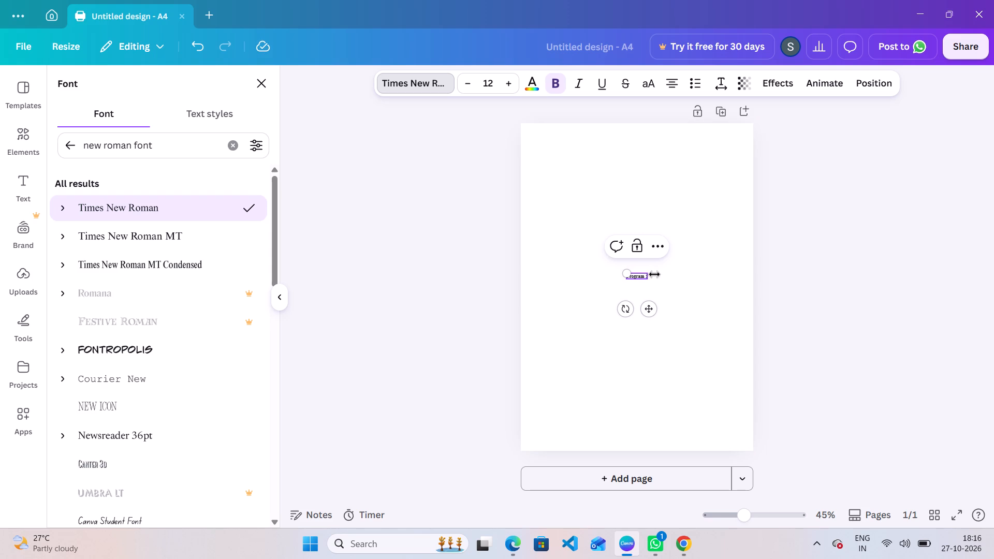
{"action": "key", "text": "BackSpace"}
{"action": "key", "text": "8"}
{"action": "left_click", "coordinate": [807, 275]}
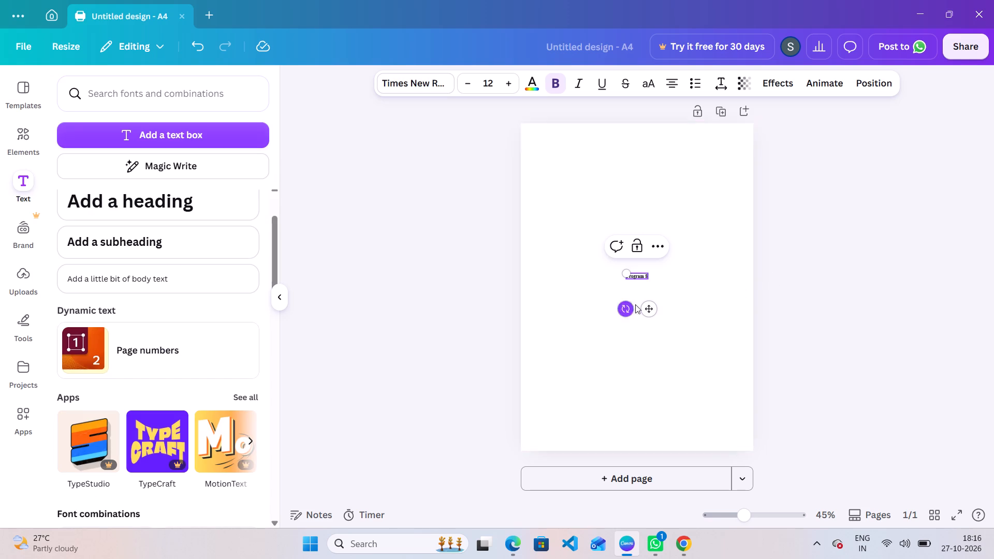
{"action": "left_click", "coordinate": [665, 276]}
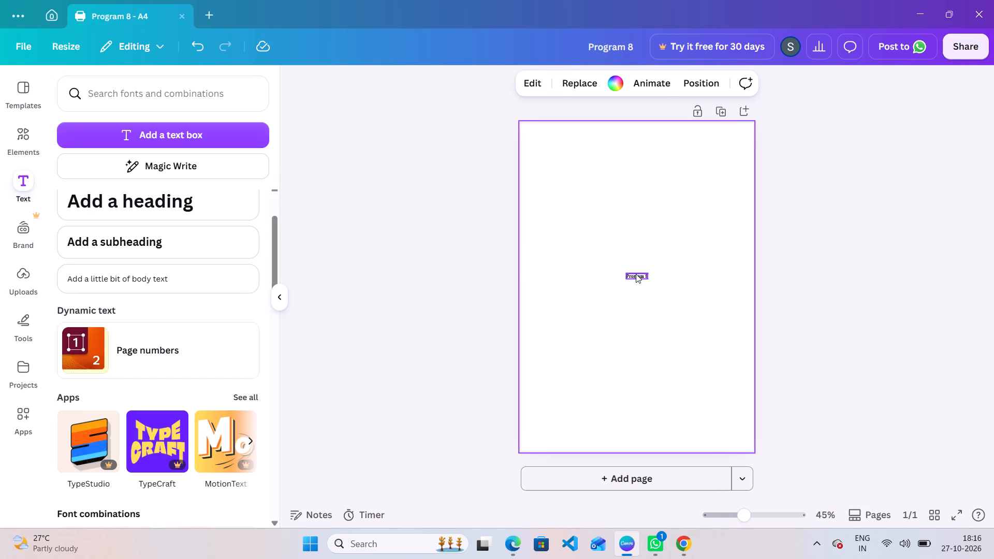
Move the Program 8 heading up to the top of the page, near the horizontal centre.
{"action": "left_click_drag", "start_coordinate": [636, 274], "coordinate": [620, 134]}
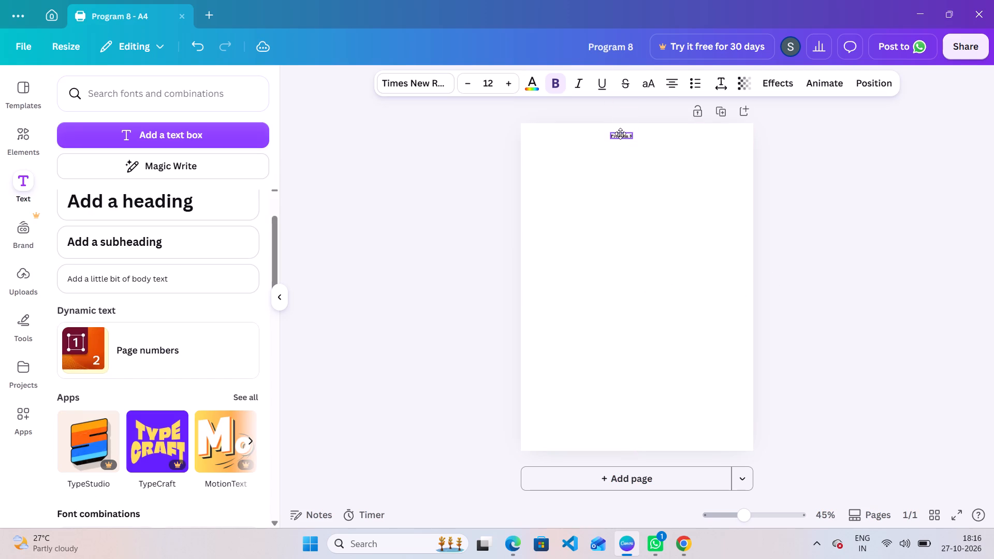
Move the Program 8 heading slightly higher, closer to the page's top edge, and deselect it.
{"action": "left_click_drag", "start_coordinate": [620, 134], "coordinate": [622, 129]}
{"action": "left_click", "coordinate": [833, 182]}
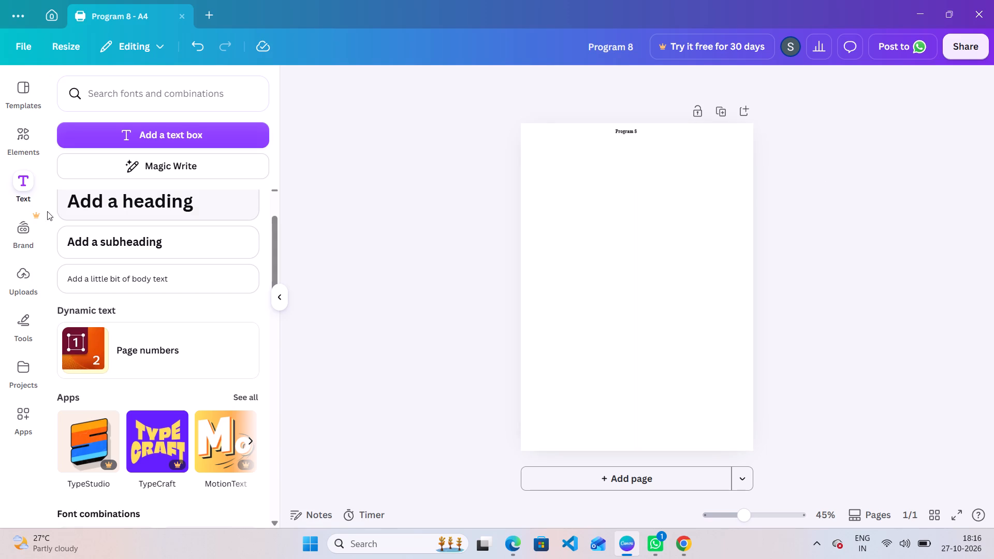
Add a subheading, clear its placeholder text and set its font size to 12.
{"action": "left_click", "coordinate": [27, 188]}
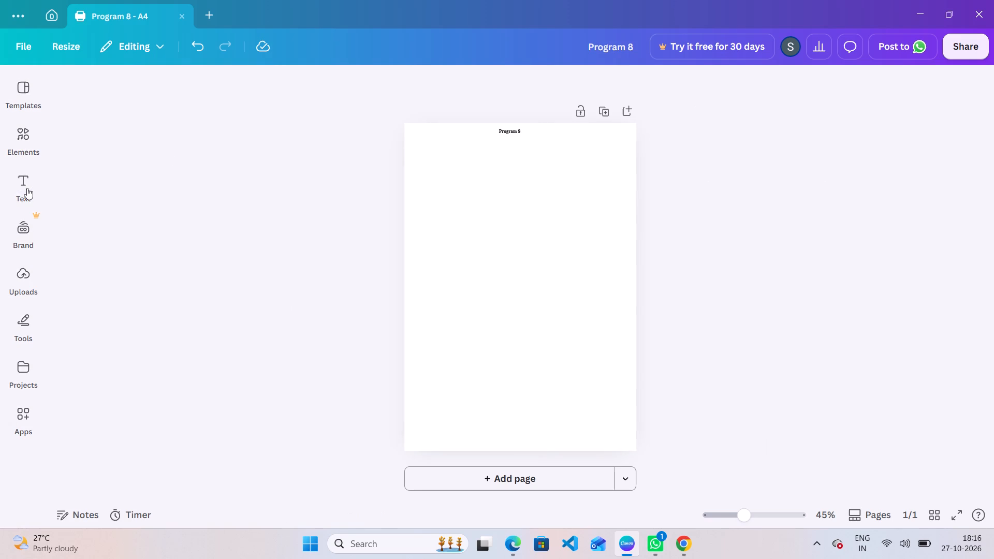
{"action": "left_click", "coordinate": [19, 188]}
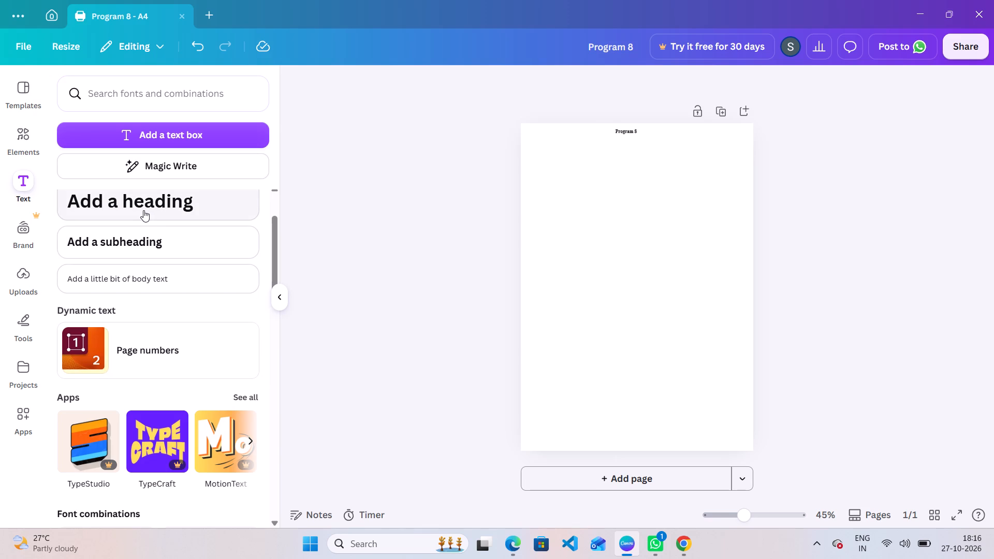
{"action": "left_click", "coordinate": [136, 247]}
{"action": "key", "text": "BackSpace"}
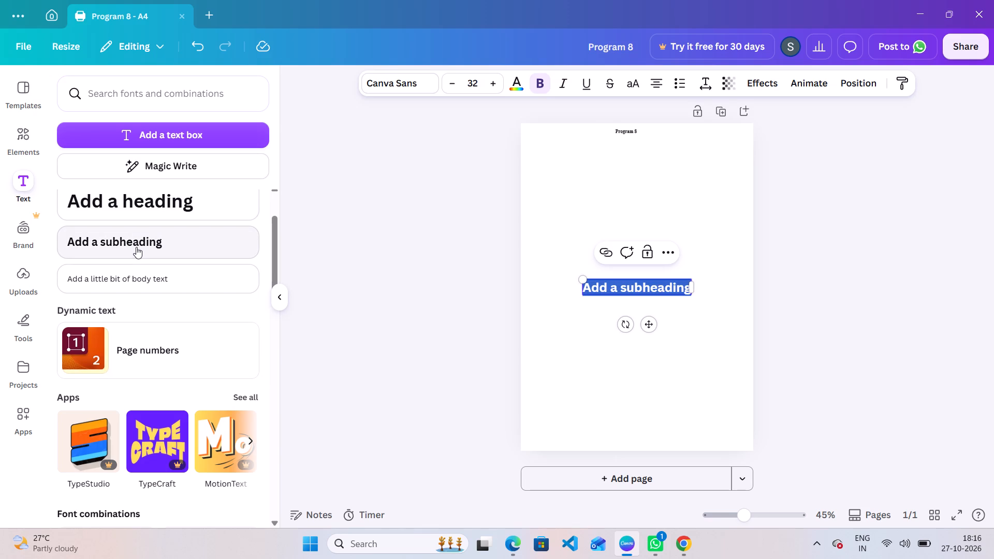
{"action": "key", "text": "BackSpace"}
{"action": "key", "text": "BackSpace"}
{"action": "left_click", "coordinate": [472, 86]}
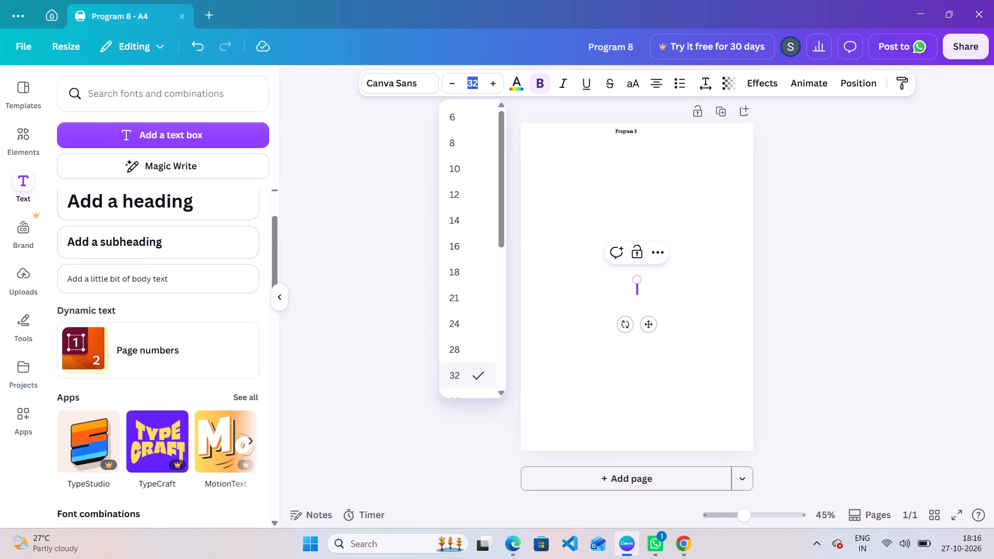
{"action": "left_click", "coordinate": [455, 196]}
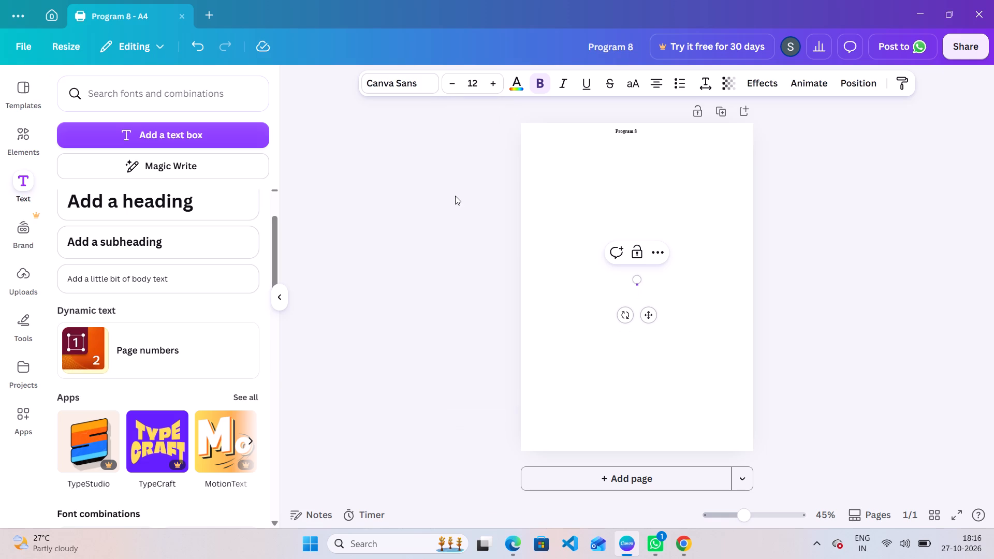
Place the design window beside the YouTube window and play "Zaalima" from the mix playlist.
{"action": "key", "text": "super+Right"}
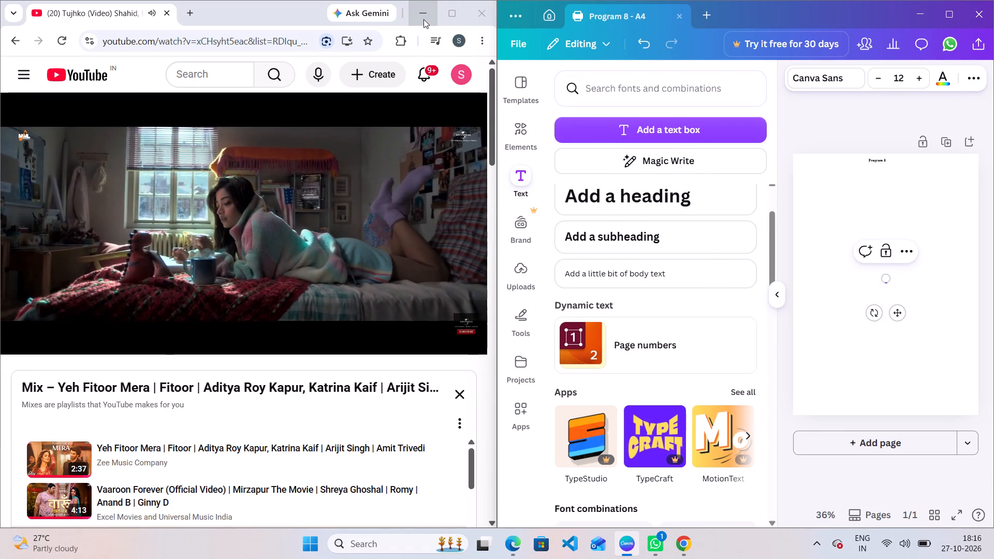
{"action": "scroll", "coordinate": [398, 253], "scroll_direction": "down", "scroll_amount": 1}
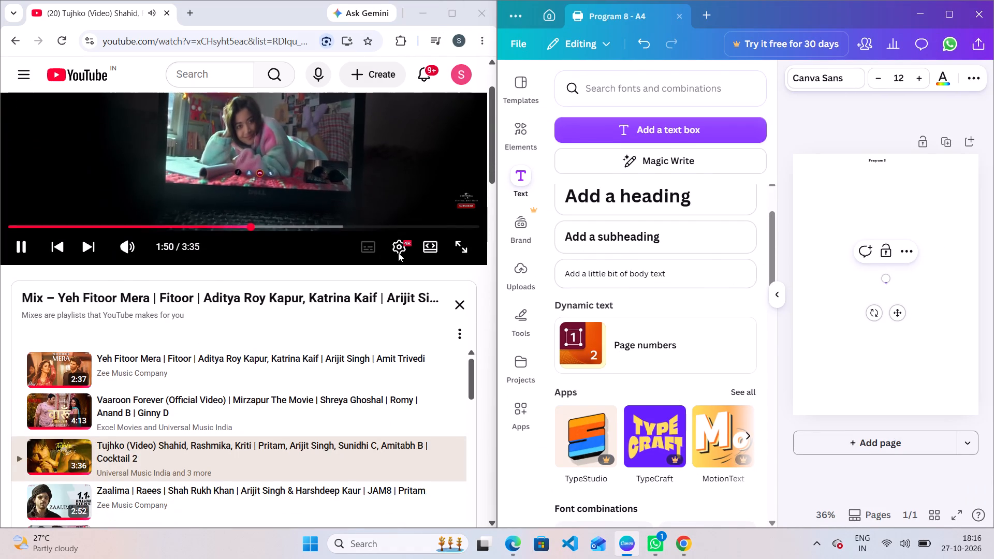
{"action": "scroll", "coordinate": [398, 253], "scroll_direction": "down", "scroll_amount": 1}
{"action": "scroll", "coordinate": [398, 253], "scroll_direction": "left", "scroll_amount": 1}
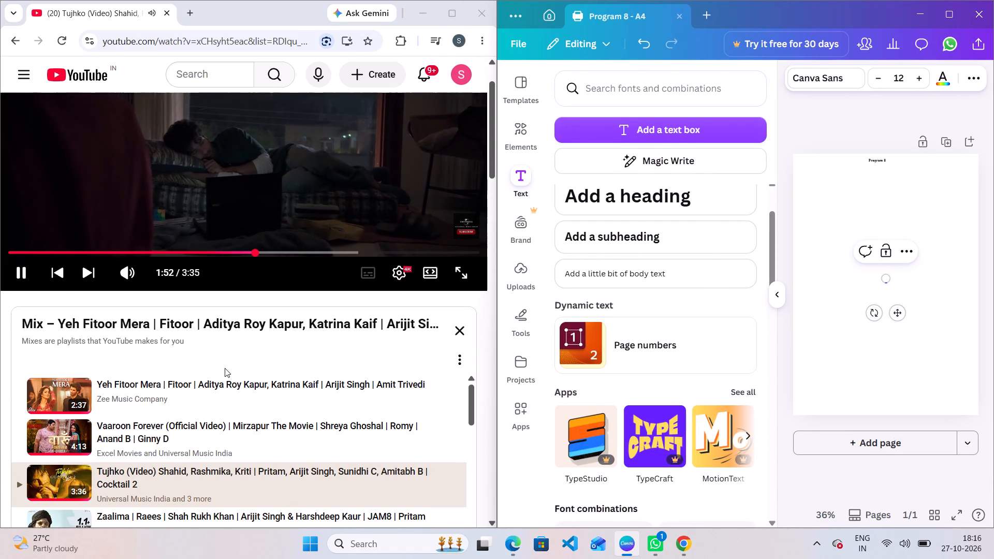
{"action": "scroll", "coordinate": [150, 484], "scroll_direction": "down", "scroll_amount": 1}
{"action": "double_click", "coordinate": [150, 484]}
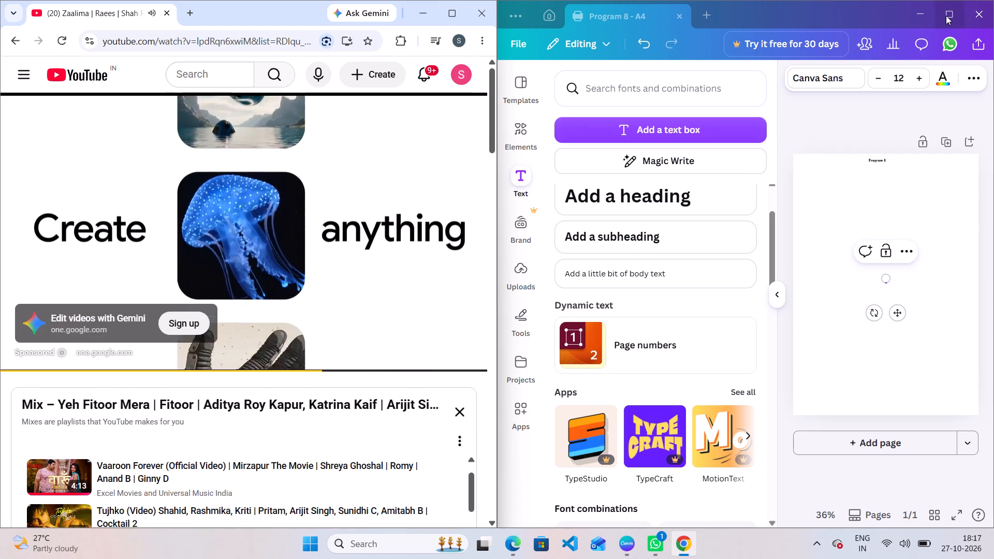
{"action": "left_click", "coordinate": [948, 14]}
{"action": "key", "text": "super+Right"}
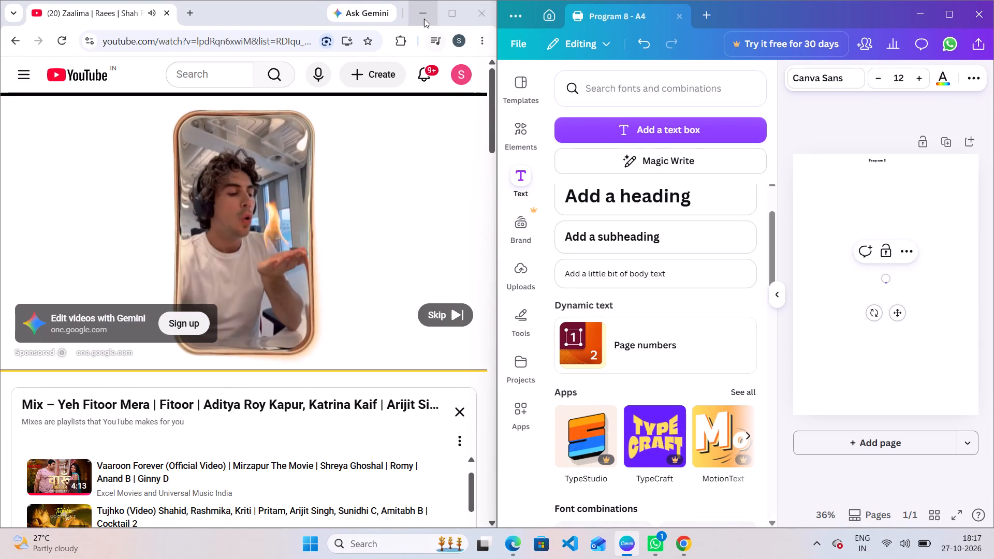
{"action": "left_click", "coordinate": [424, 17]}
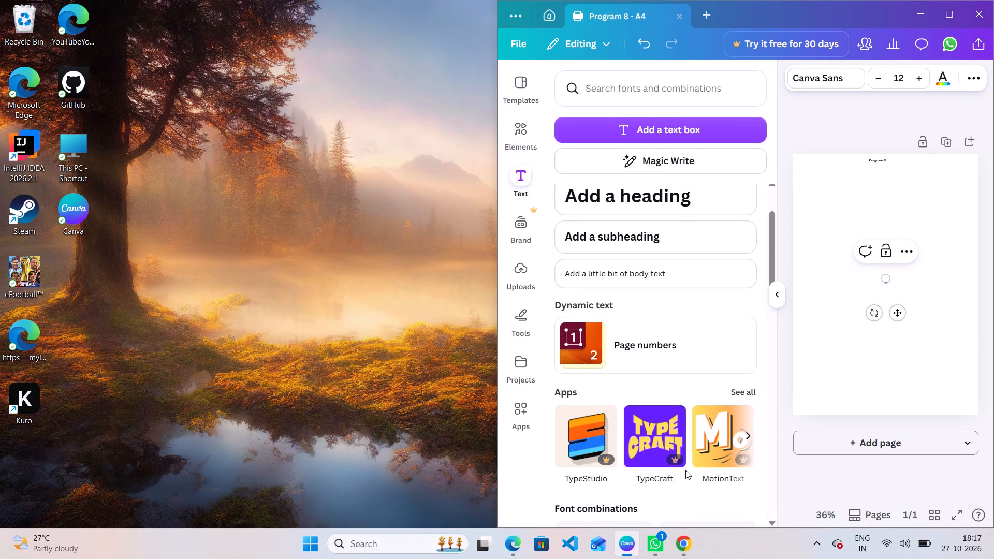
{"action": "left_click", "coordinate": [388, 542]}
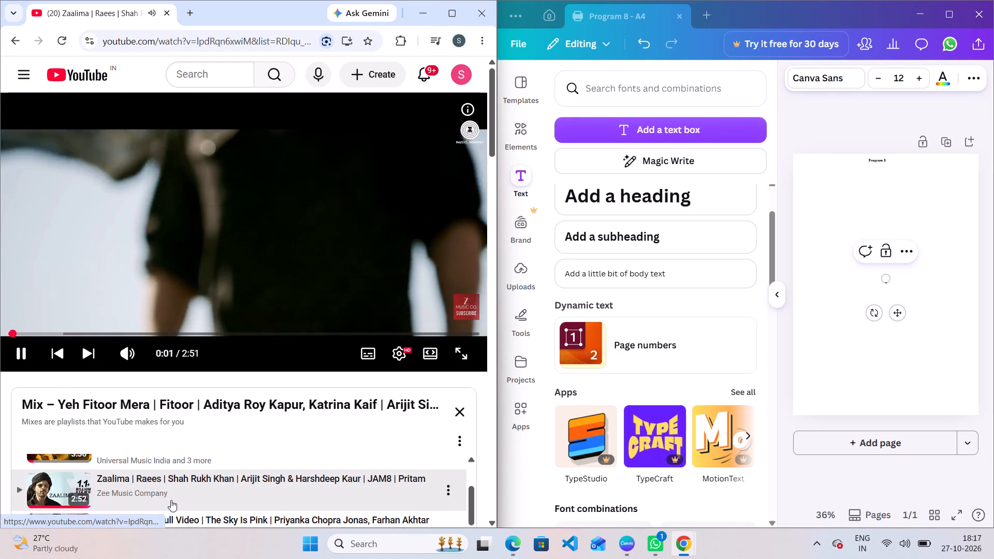
{"action": "scroll", "coordinate": [159, 489], "scroll_direction": "down", "scroll_amount": 1}
{"action": "scroll", "coordinate": [116, 494], "scroll_direction": "down", "scroll_amount": 2}
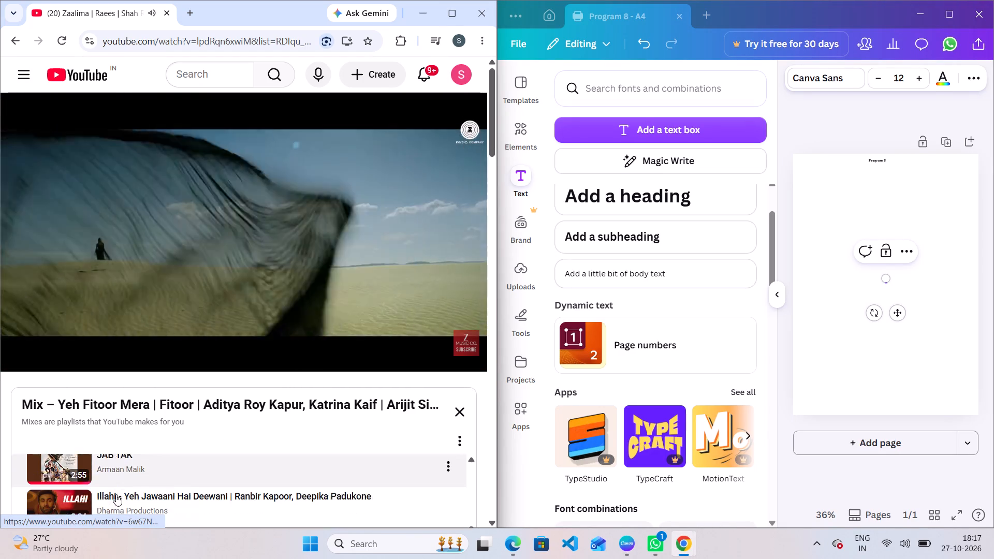
{"action": "scroll", "coordinate": [116, 494], "scroll_direction": "down", "scroll_amount": 2}
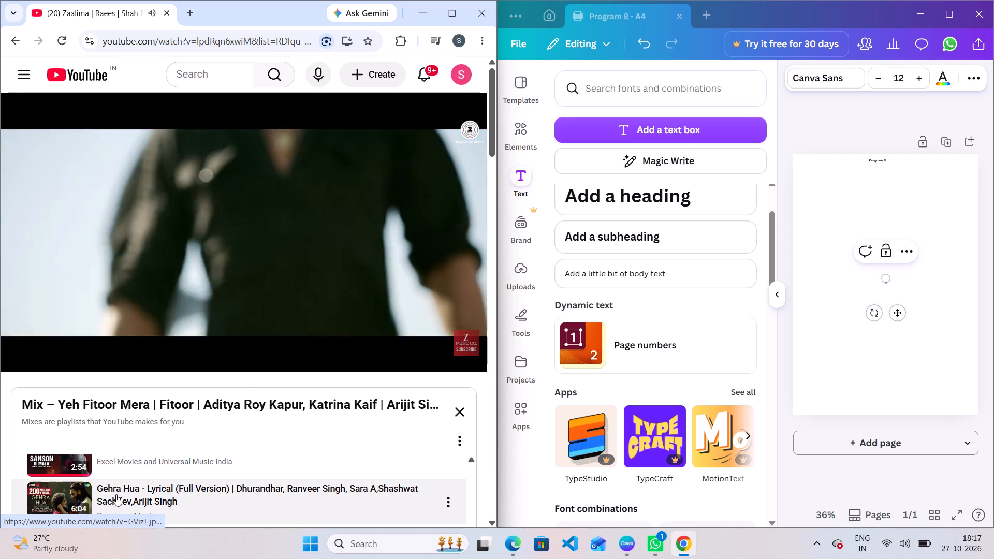
{"action": "left_click", "coordinate": [103, 460]}
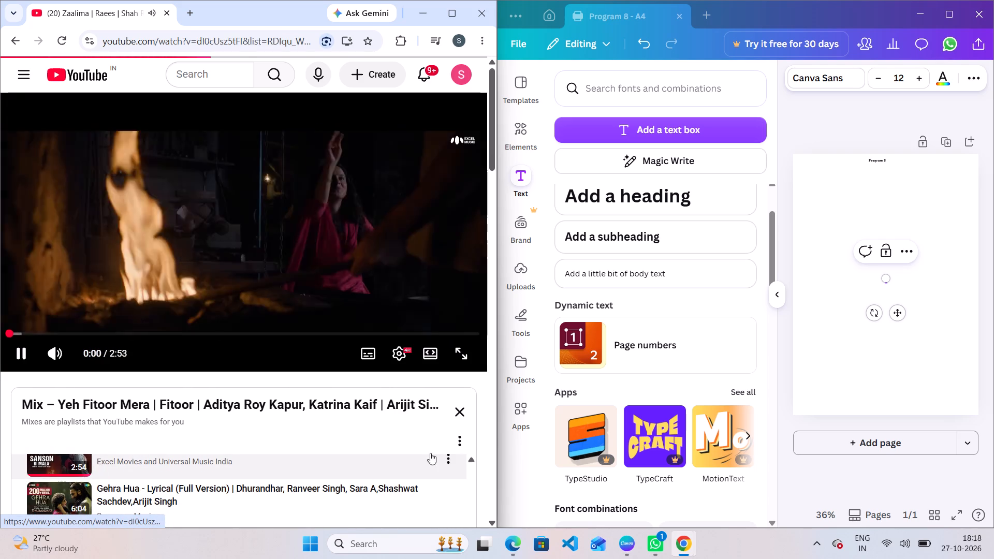
{"action": "left_click", "coordinate": [949, 18]}
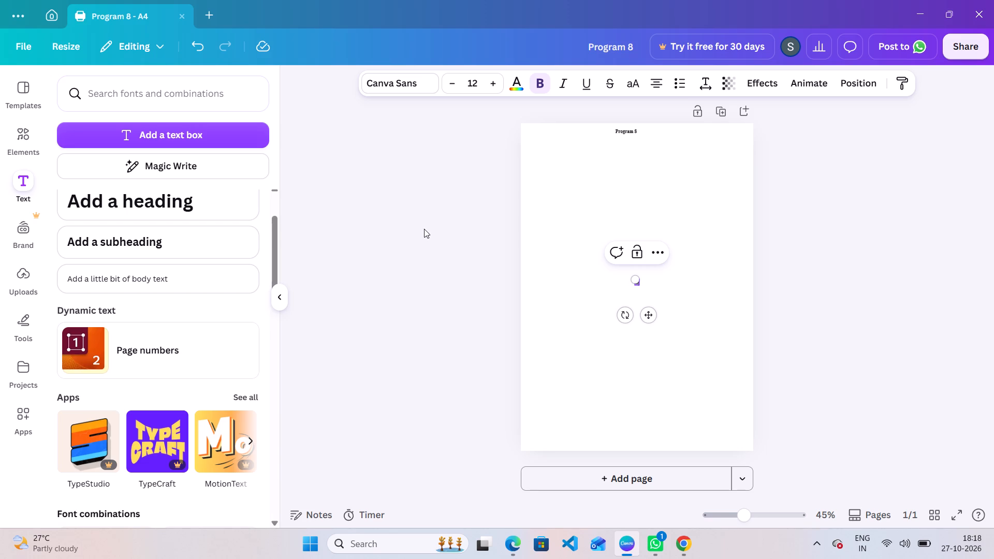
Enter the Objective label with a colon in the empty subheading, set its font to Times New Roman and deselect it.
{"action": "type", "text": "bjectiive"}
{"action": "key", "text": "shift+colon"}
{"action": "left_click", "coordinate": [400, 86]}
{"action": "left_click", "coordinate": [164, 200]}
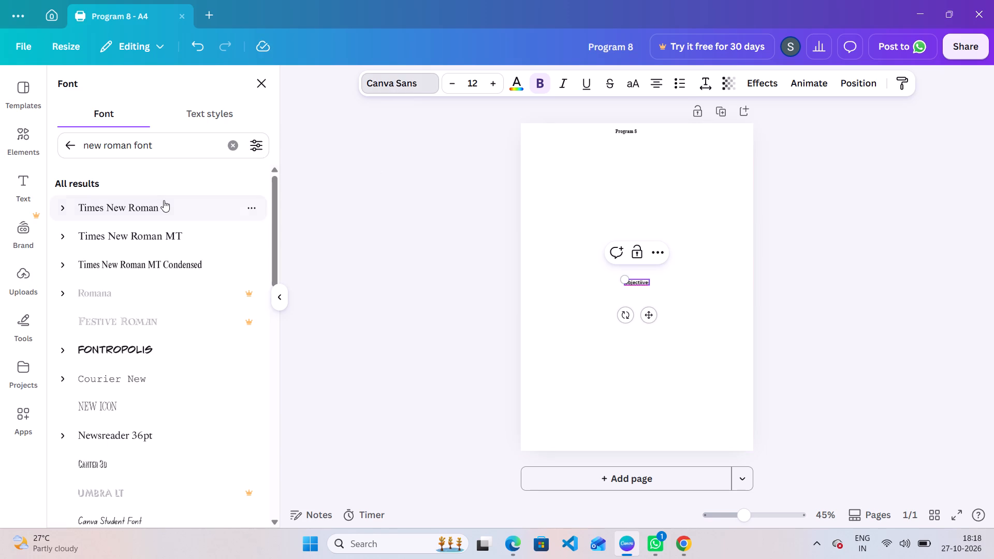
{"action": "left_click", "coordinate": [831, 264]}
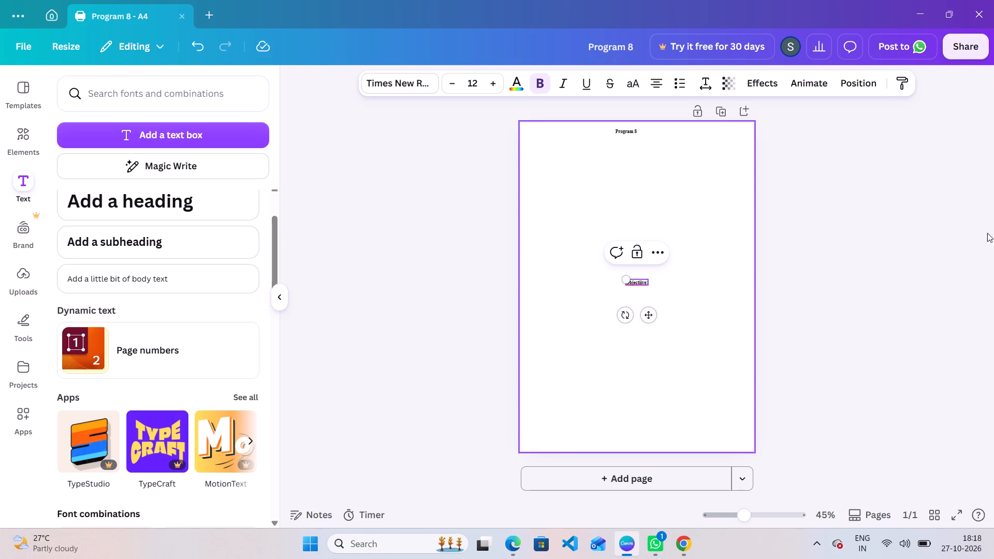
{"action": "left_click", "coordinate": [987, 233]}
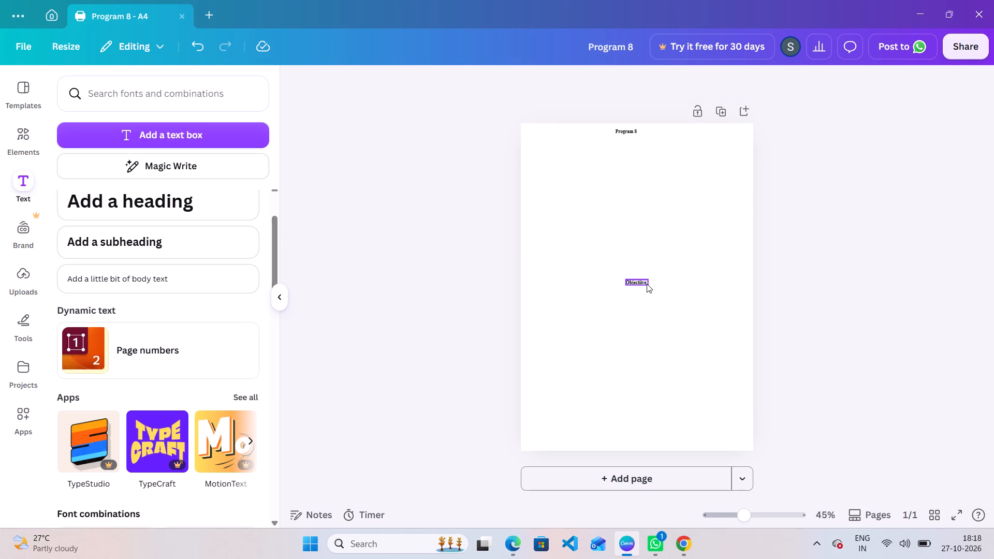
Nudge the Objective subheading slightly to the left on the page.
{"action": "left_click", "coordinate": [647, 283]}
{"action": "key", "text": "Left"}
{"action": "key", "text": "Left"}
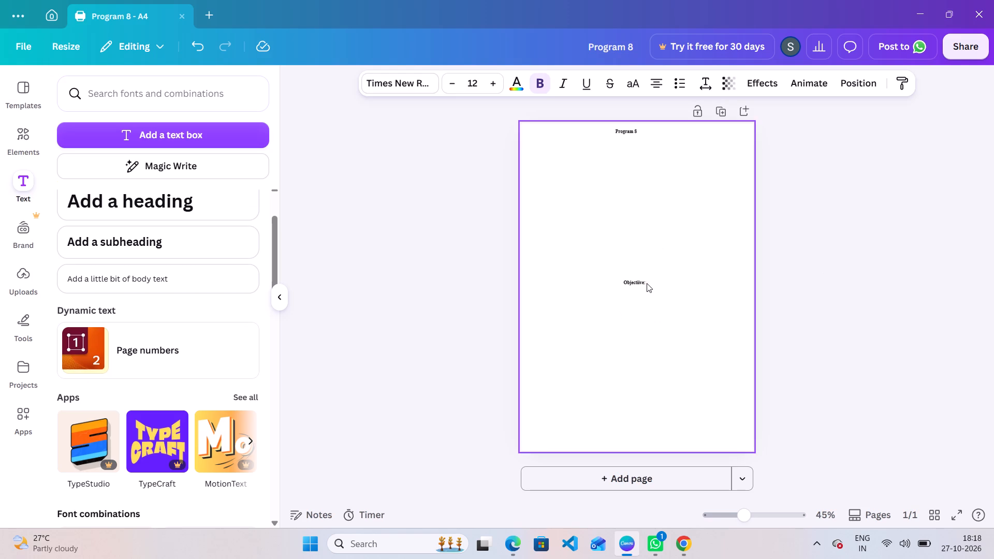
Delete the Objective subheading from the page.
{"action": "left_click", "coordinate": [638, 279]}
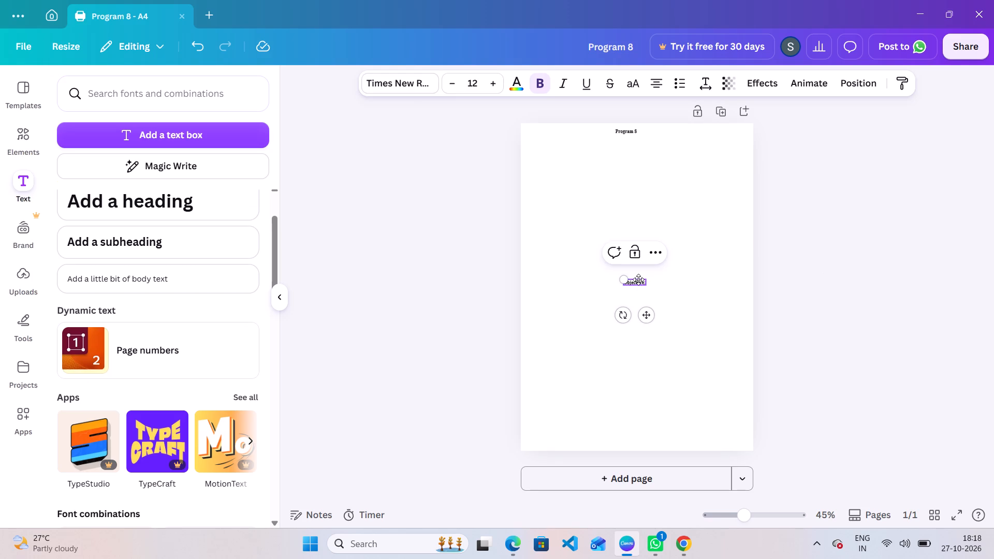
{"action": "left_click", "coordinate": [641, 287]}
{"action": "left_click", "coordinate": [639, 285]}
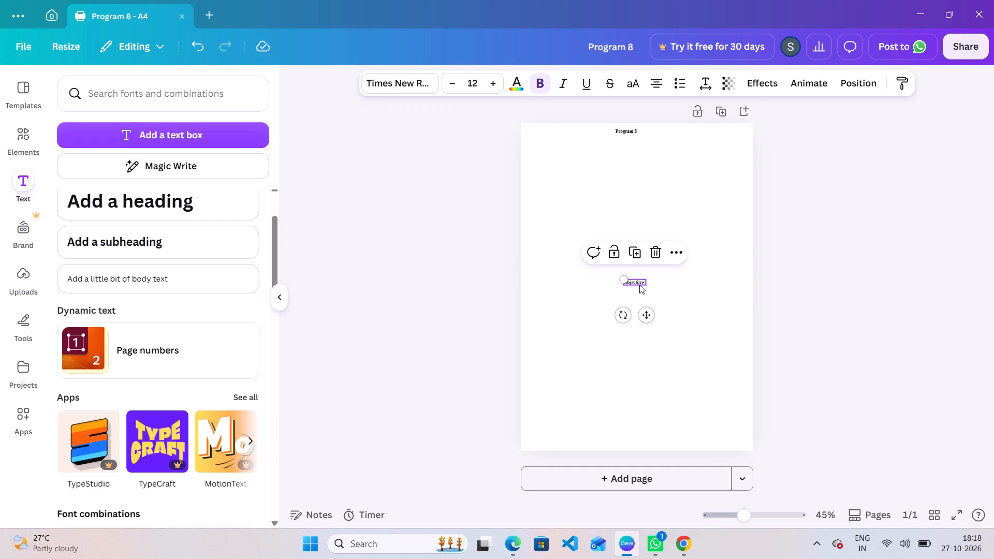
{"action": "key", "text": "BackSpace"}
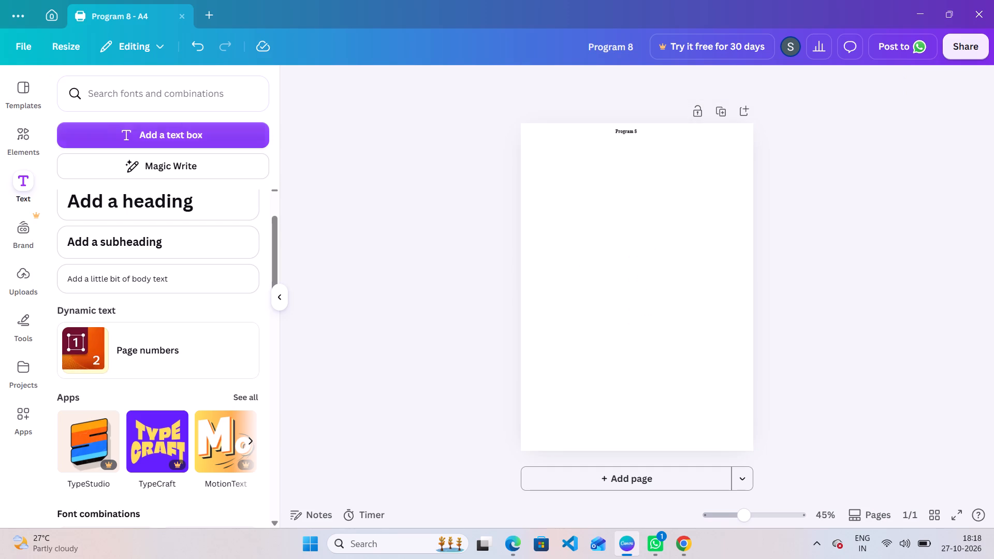
Add a new text box, replace its placeholder text with "Objective:" and deselect it.
{"action": "left_click", "coordinate": [137, 136]}
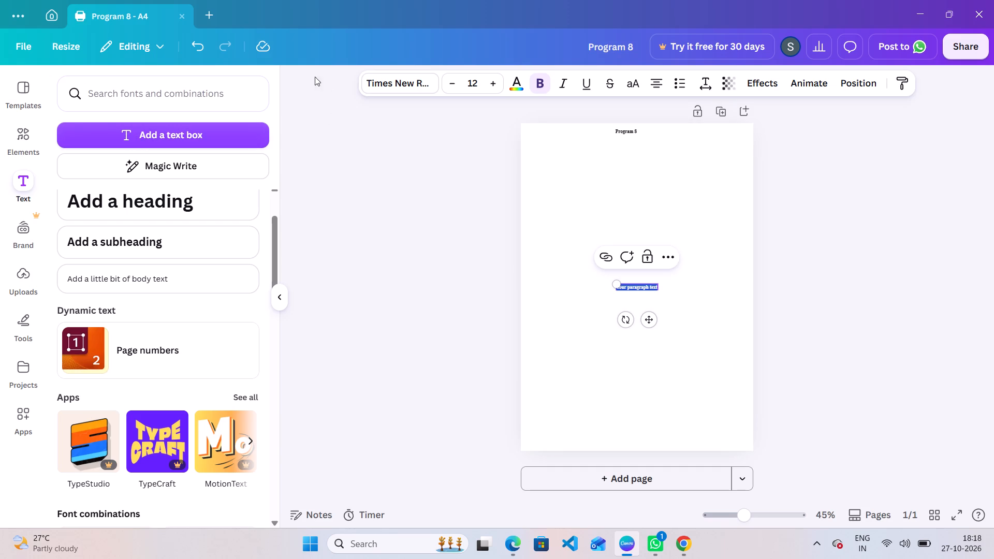
{"action": "key", "text": "BackSpace"}
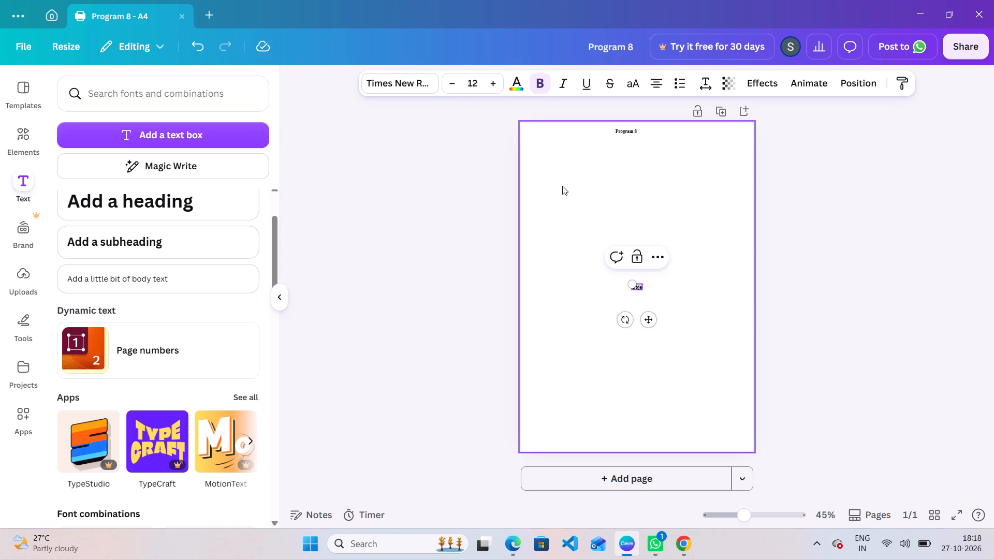
{"action": "key", "text": "BackSpace"}
{"action": "key", "text": "BackSpace"}
{"action": "type", "text": "ctib"}
{"action": "key", "text": "BackSpace"}
{"action": "type", "text": "ve:"}
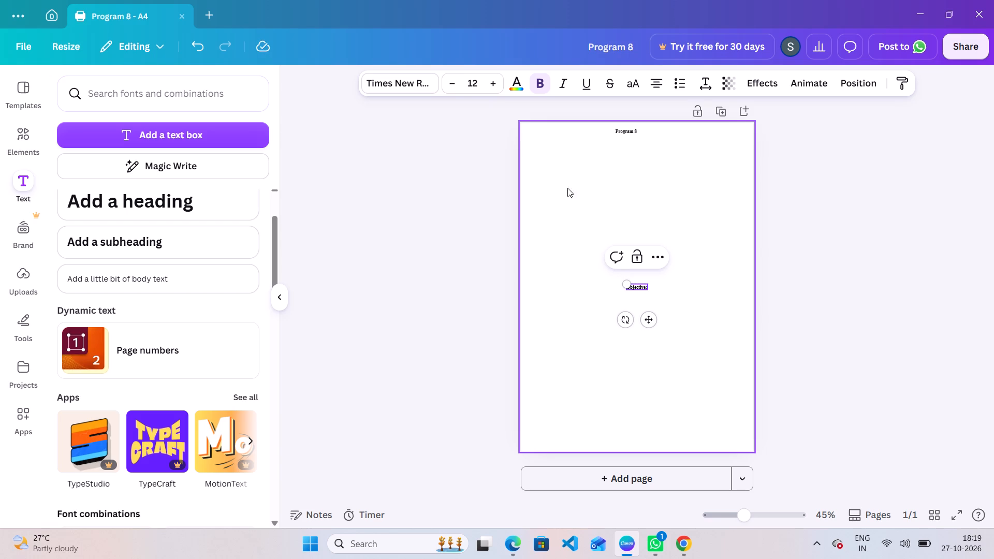
{"action": "left_click", "coordinate": [831, 273]}
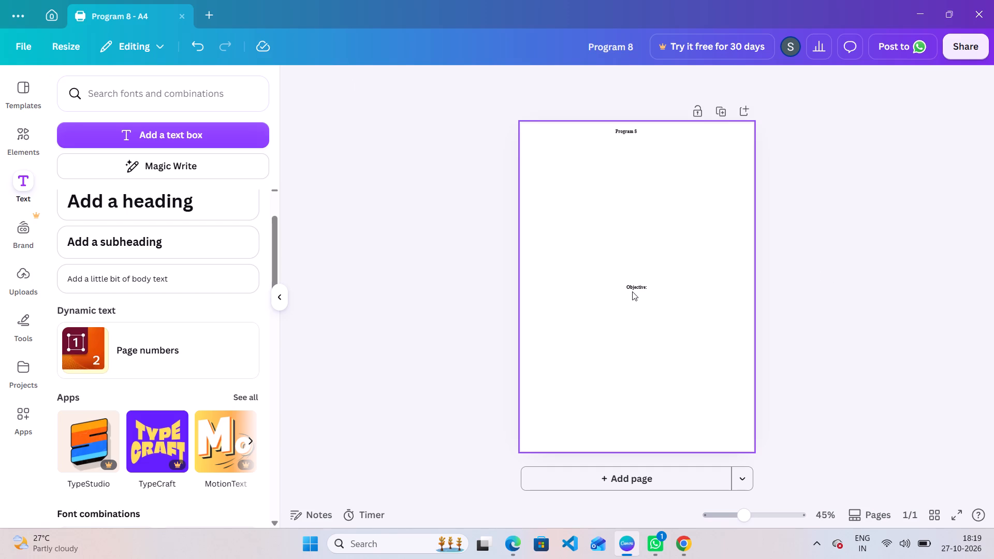
Move the "Objective:" text to the page's upper-left area, just below the Program 8 heading, and deselect it.
{"action": "left_click_drag", "start_coordinate": [633, 289], "coordinate": [549, 151]}
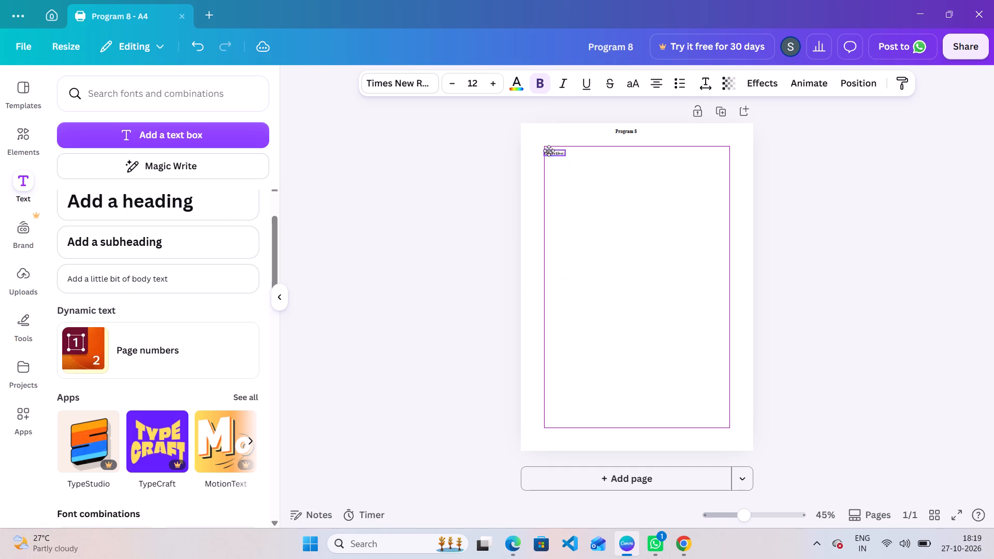
{"action": "left_click_drag", "start_coordinate": [549, 151], "coordinate": [545, 146]}
{"action": "left_click_drag", "start_coordinate": [545, 146], "coordinate": [545, 149]}
{"action": "left_click", "coordinate": [667, 181]}
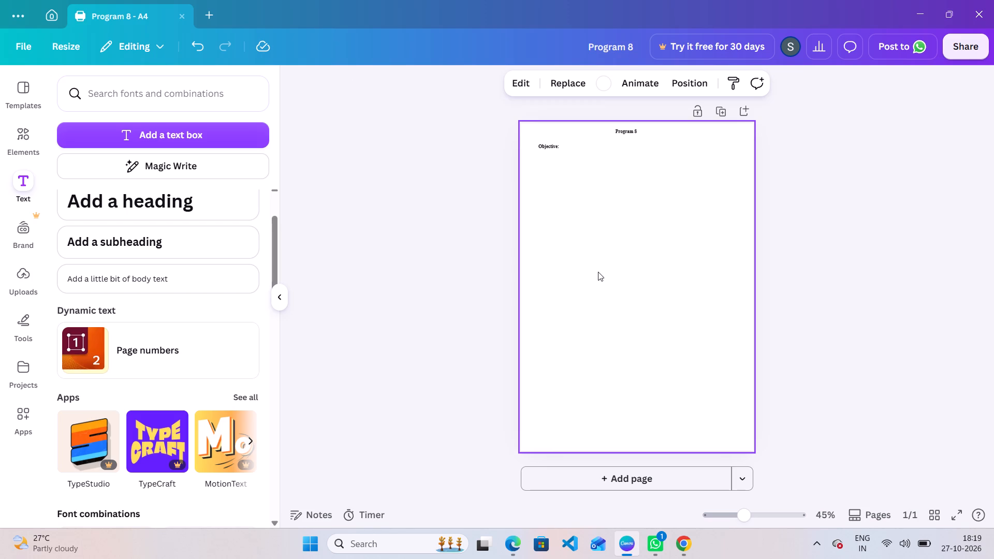
Add another text box to the page, clear its placeholder text and begin entering new text in it.
{"action": "left_click", "coordinate": [177, 133]}
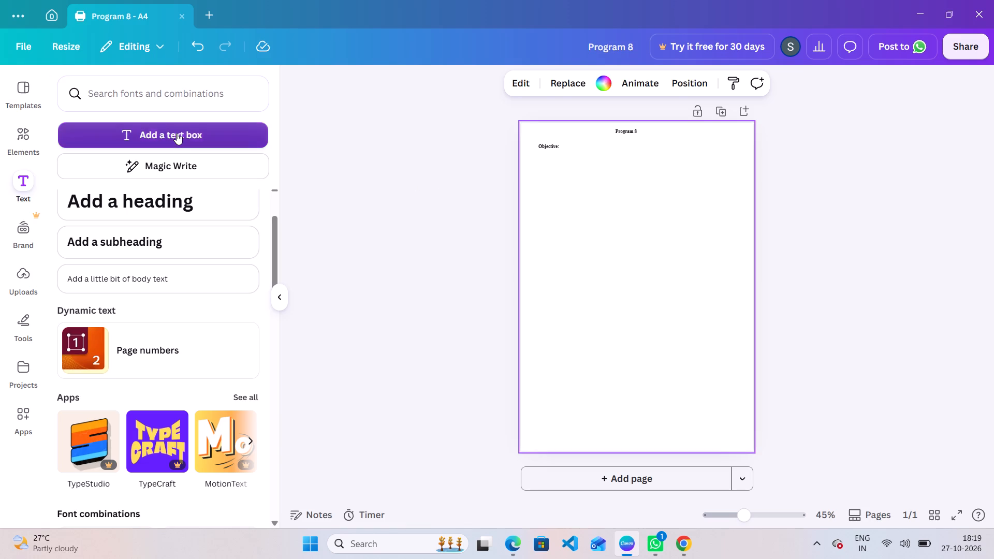
{"action": "key", "text": "BackSpace"}
{"action": "key", "text": "BackSpace"}
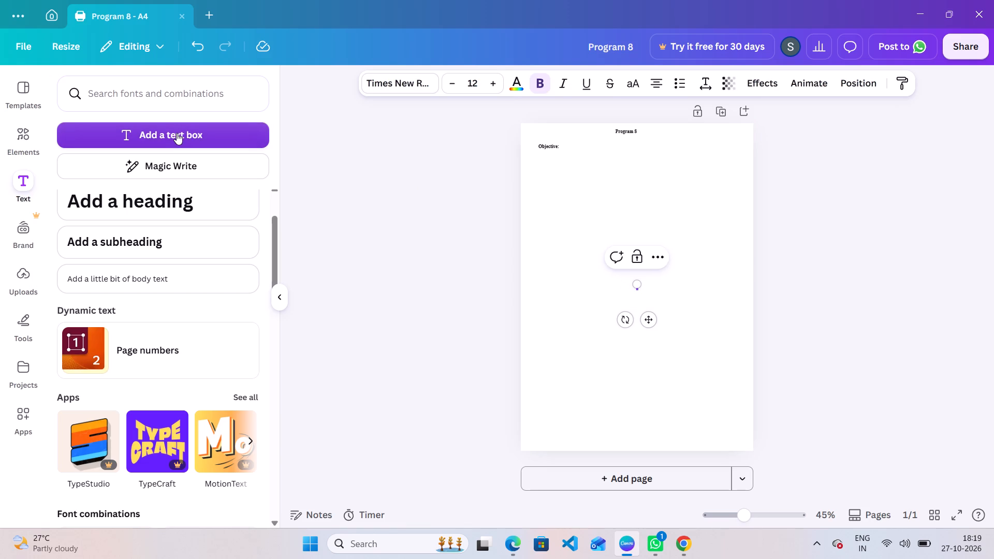
{"action": "key", "text": "BackSpace"}
{"action": "key", "text": "r"}
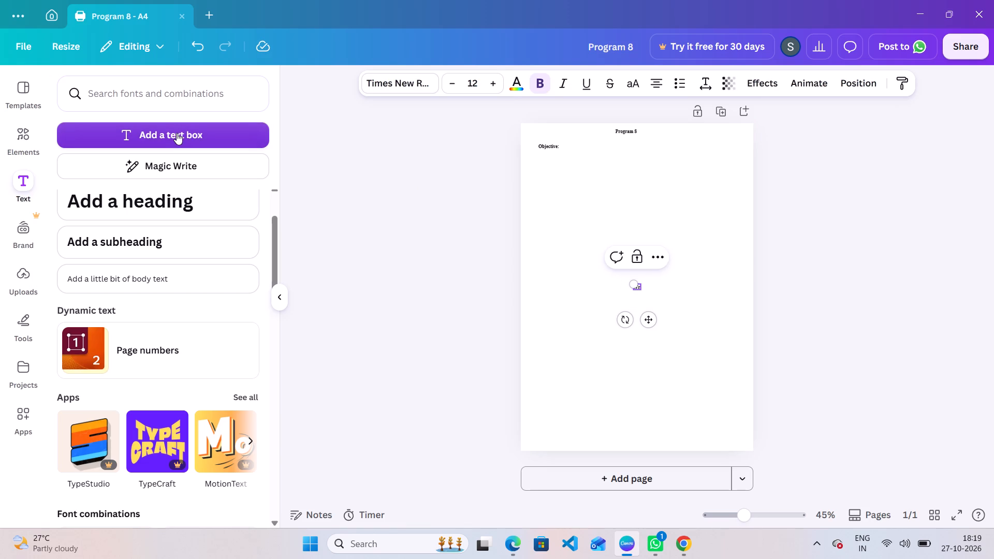
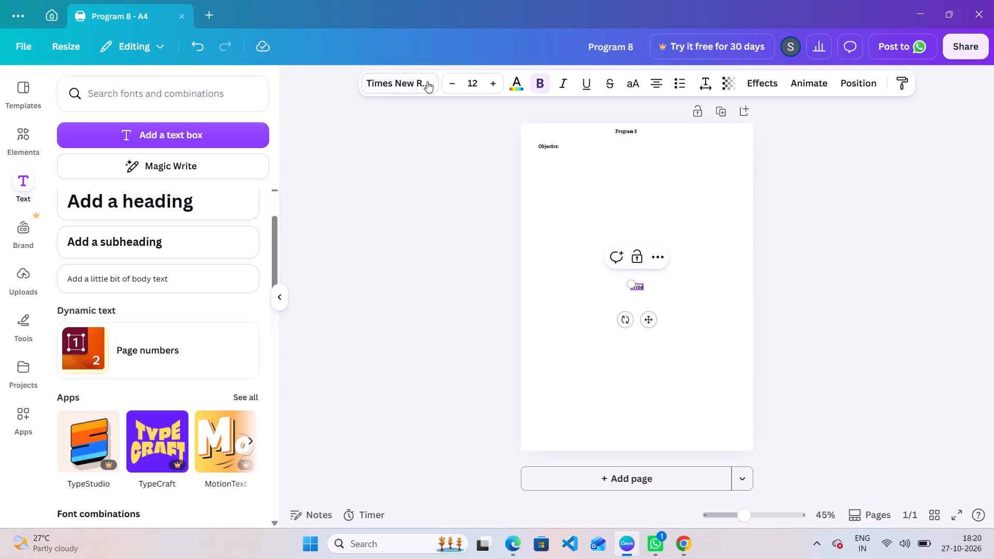
Turn off bold for the new text box, complete its text as "Write a C program to Implement Graph coloring problem" and deselect it.
{"action": "left_click", "coordinate": [540, 86]}
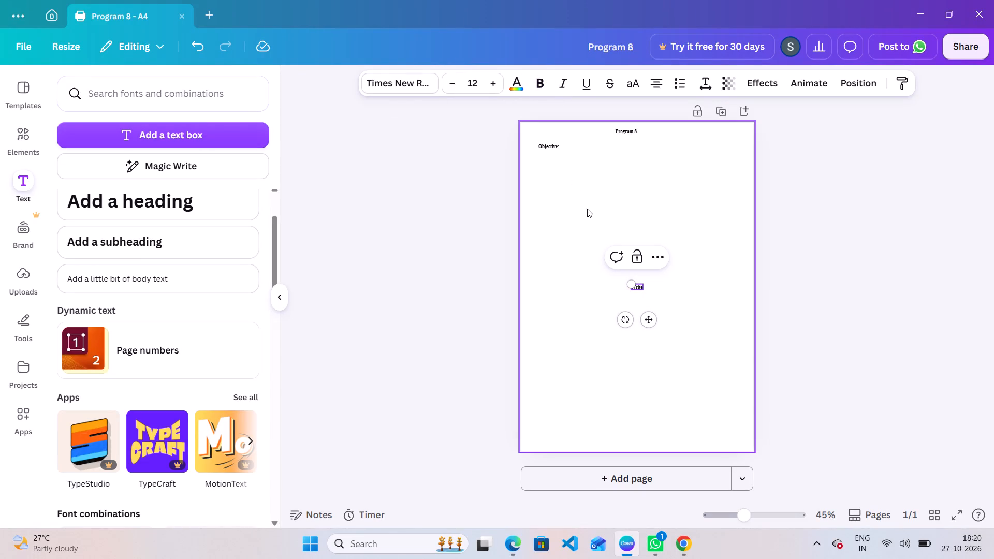
{"action": "key", "text": "space"}
{"action": "type", "text": "a"}
{"action": "key", "text": "space"}
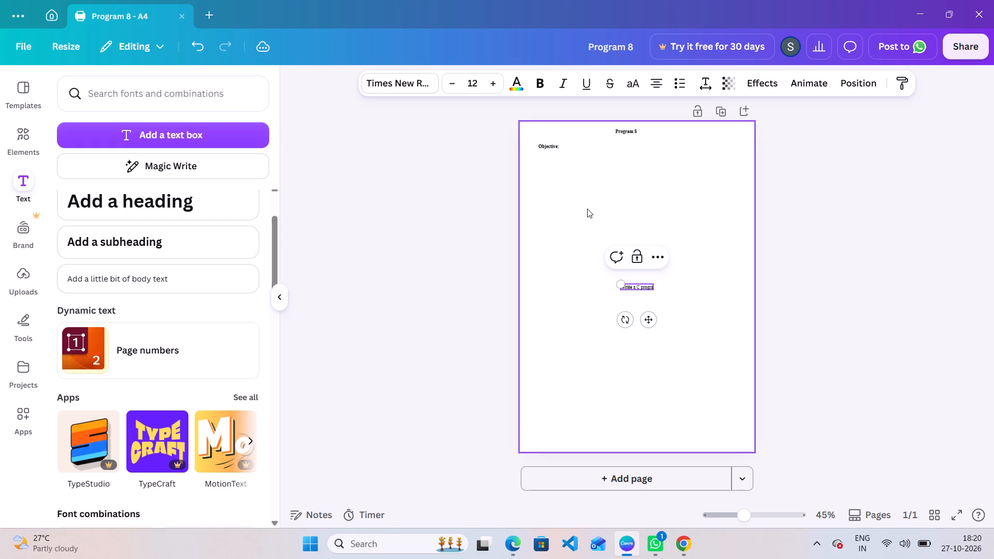
{"action": "key", "text": "BackSpace"}
{"action": "type", "text": "m to"}
{"action": "key", "text": "space"}
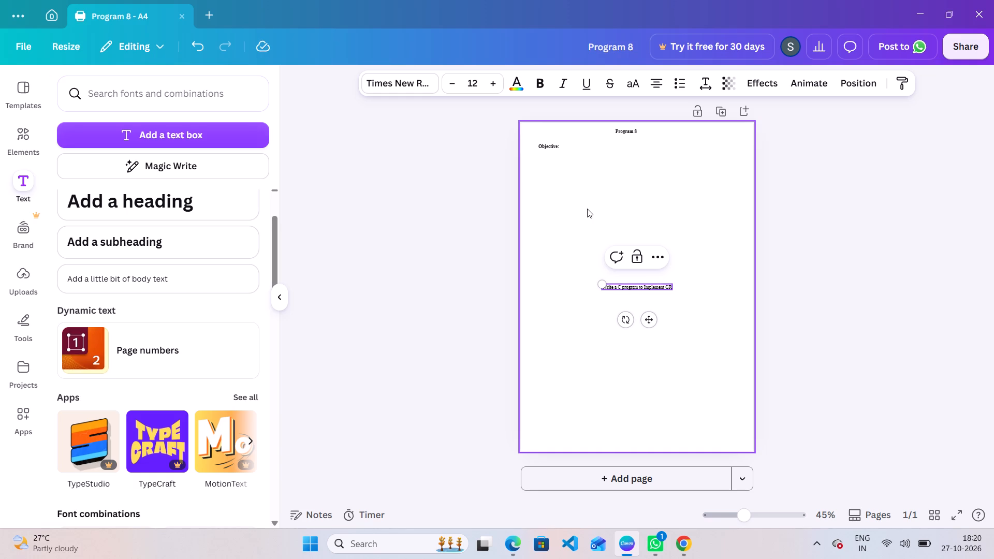
{"action": "key", "text": "BackSpace"}
{"action": "type", "text": "rapg"}
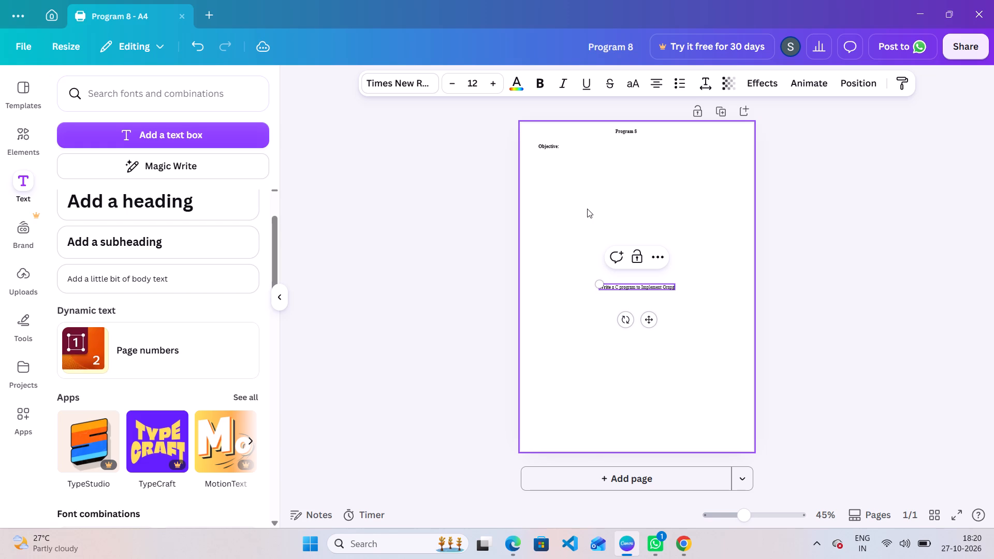
{"action": "key", "text": "BackSpace"}
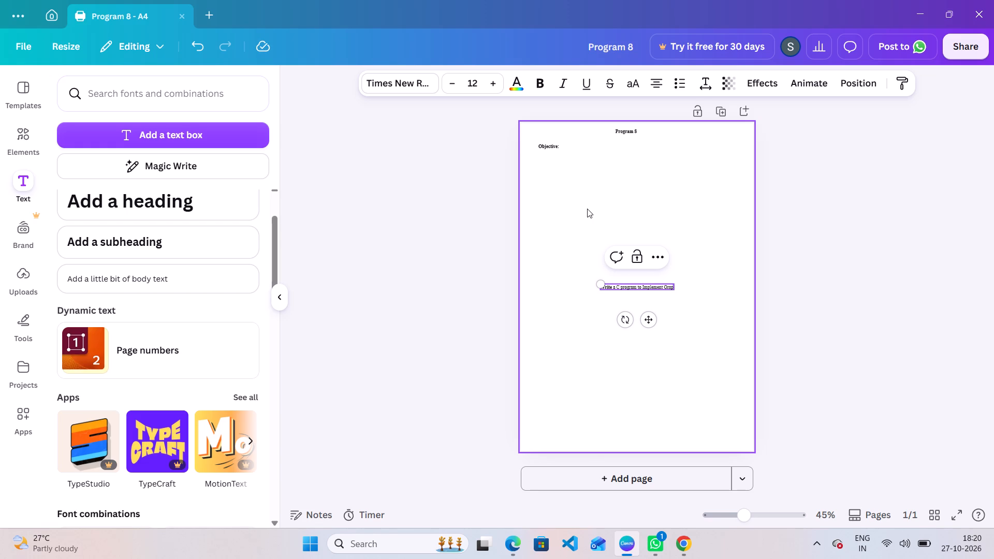
{"action": "type", "text": "h"}
{"action": "key", "text": "space"}
{"action": "type", "text": "coloring problem"}
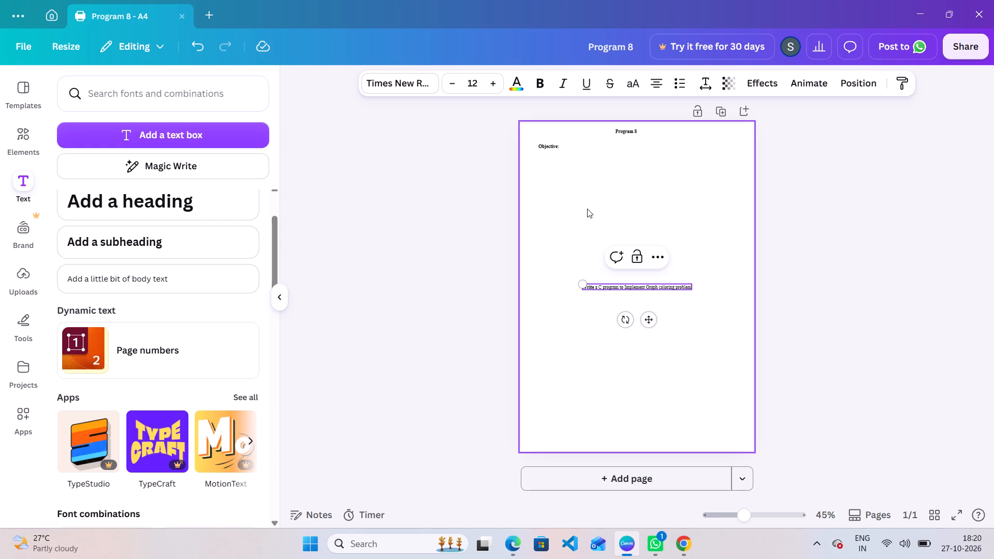
{"action": "left_click", "coordinate": [853, 252]}
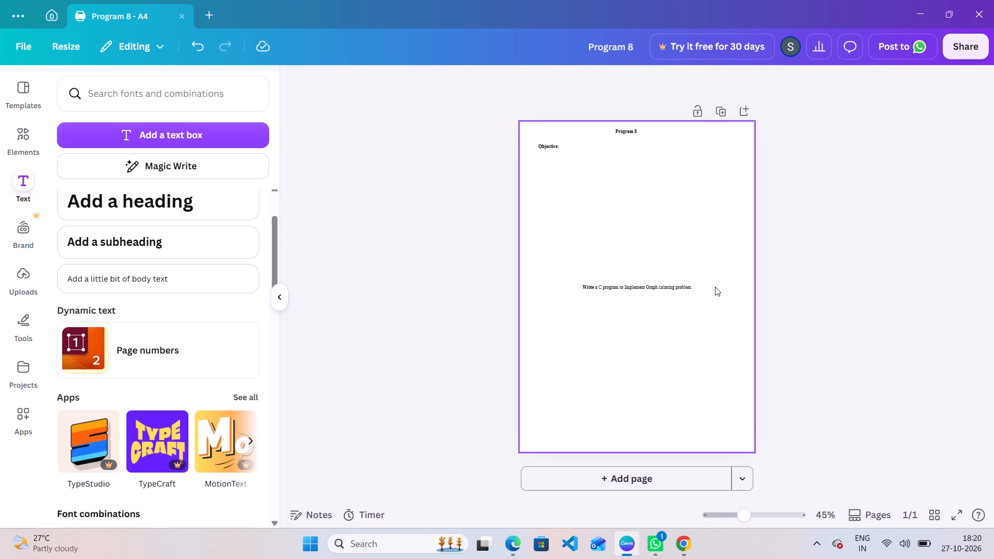
Move the graph coloring sentence up beside the "Objective:" label, aligned on the same line, and deselect it.
{"action": "left_click_drag", "start_coordinate": [663, 286], "coordinate": [646, 153]}
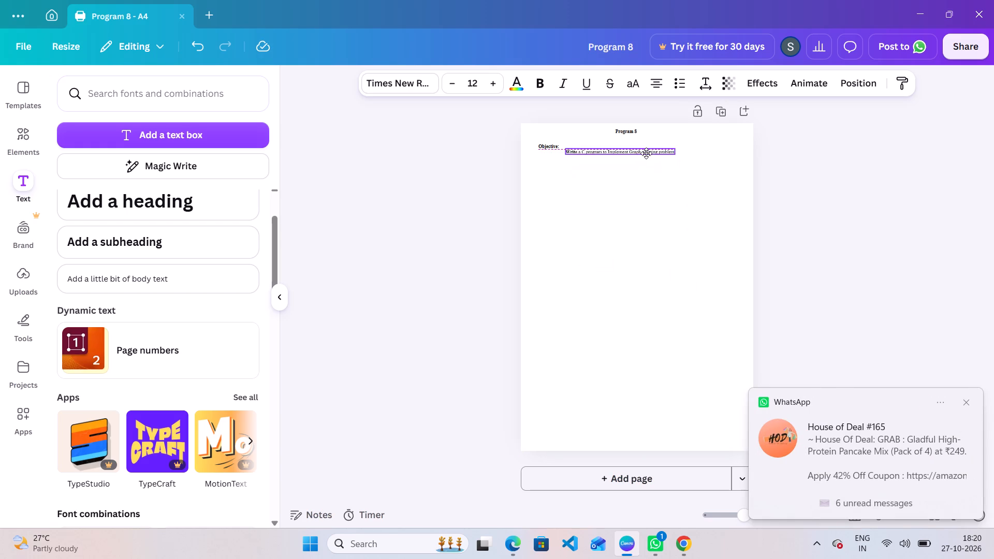
{"action": "left_click_drag", "start_coordinate": [646, 153], "coordinate": [645, 146]}
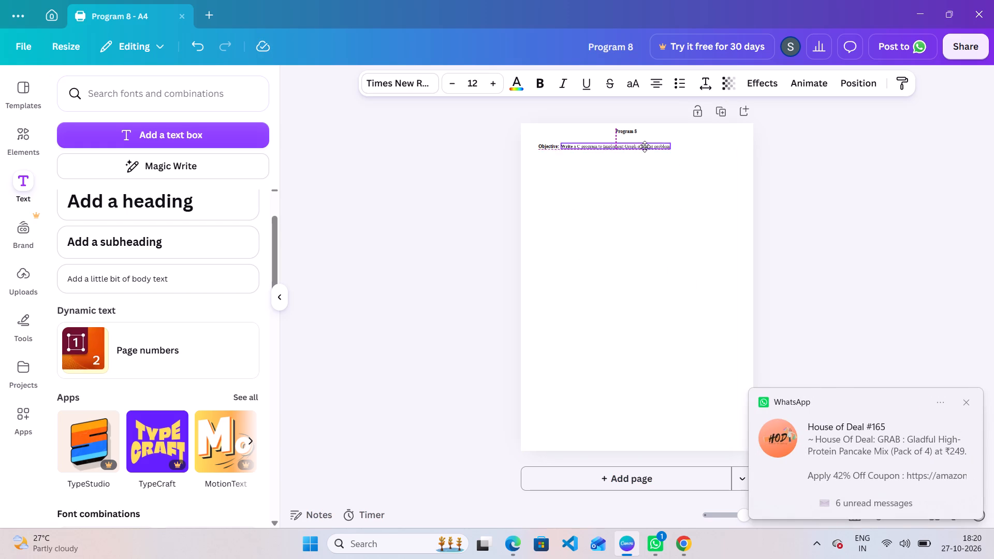
{"action": "left_click_drag", "start_coordinate": [645, 146], "coordinate": [645, 146]}
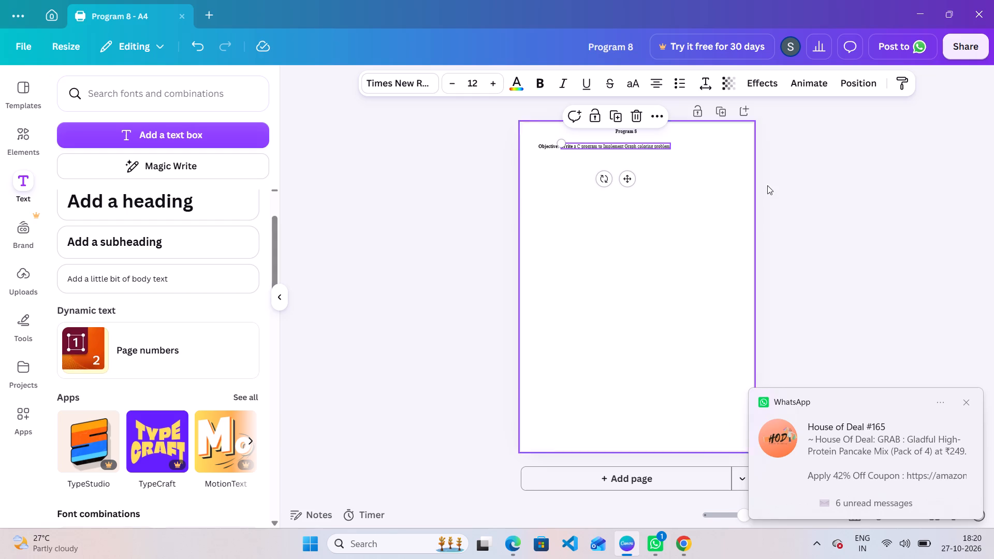
{"action": "left_click", "coordinate": [835, 214]}
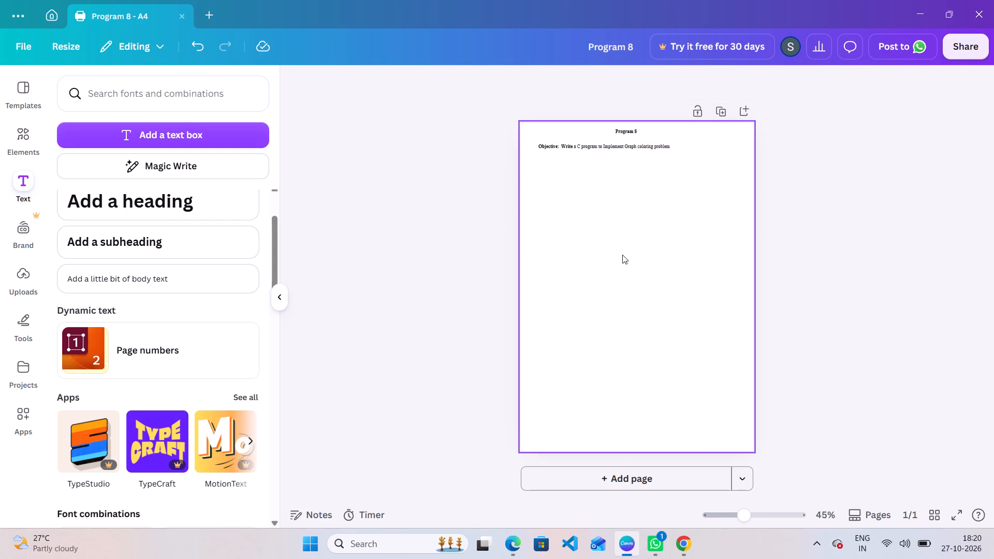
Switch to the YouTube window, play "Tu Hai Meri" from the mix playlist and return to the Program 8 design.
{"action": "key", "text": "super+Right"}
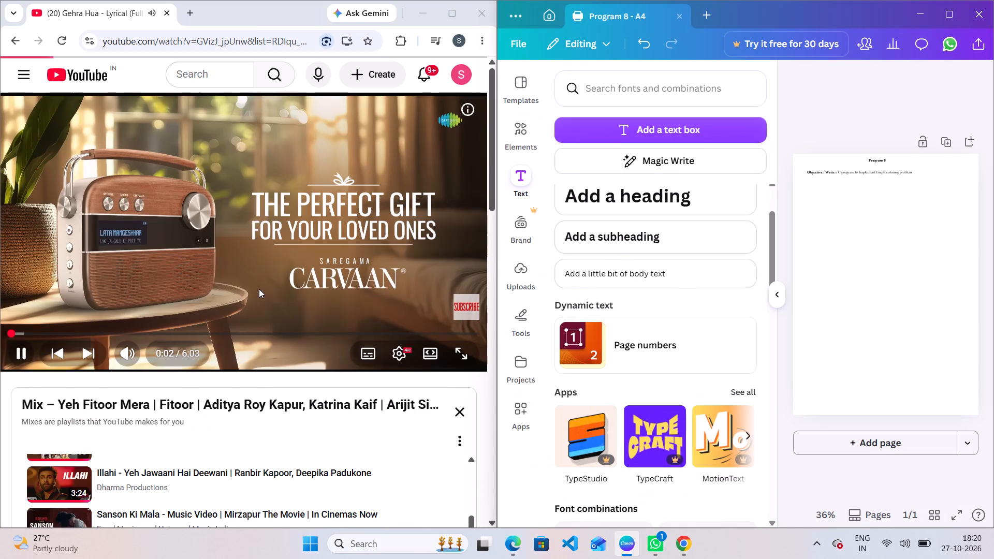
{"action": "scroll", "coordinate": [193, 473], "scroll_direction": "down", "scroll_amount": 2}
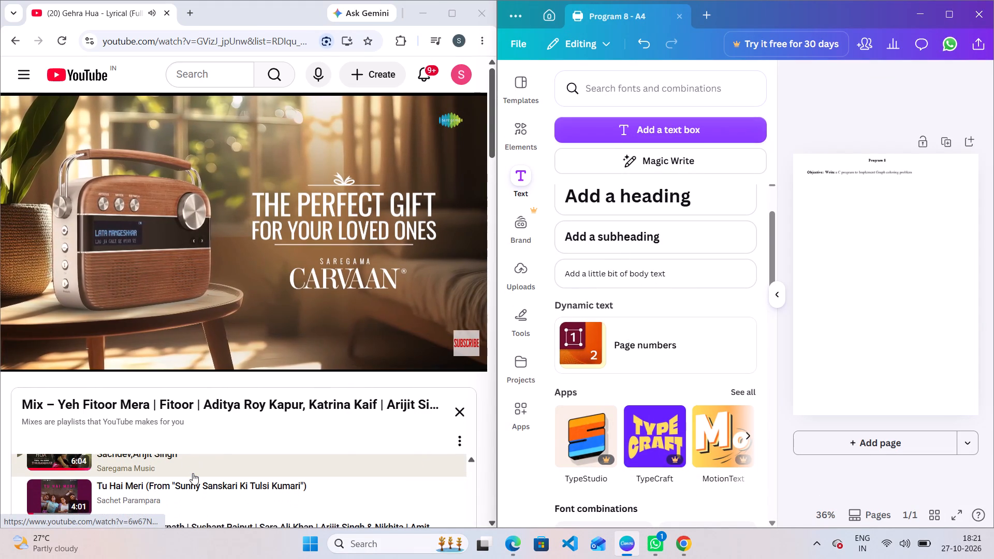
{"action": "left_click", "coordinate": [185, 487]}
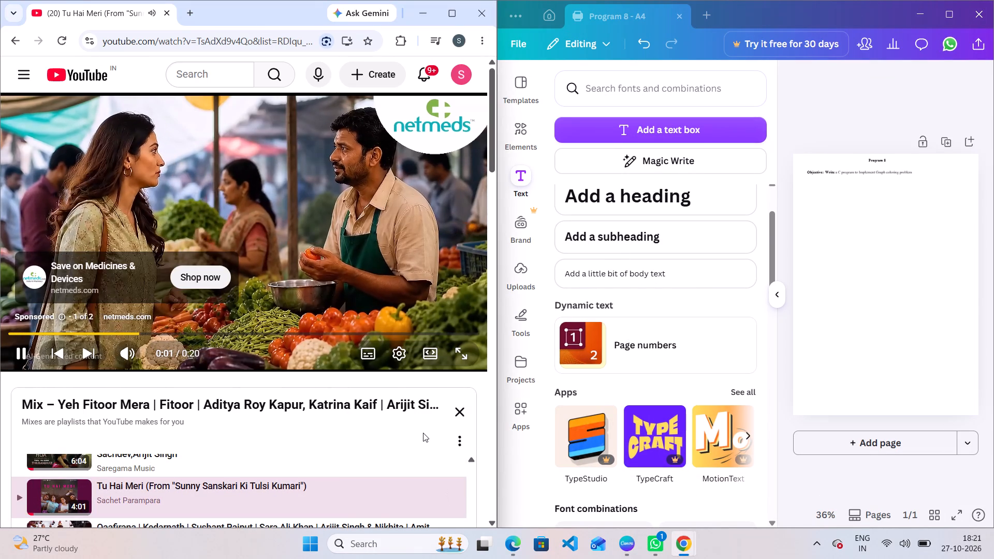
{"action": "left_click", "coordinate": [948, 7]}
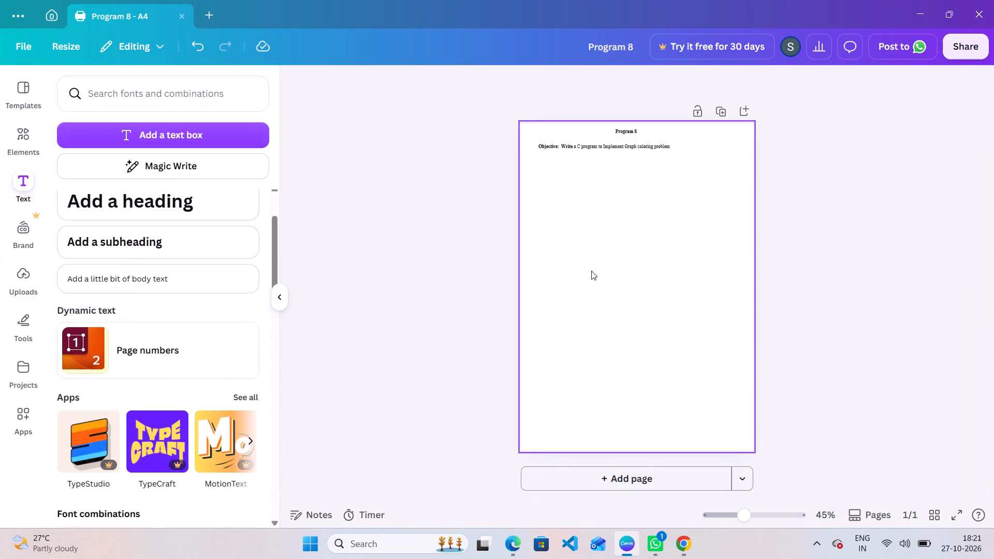
{"action": "key", "text": "super+Right"}
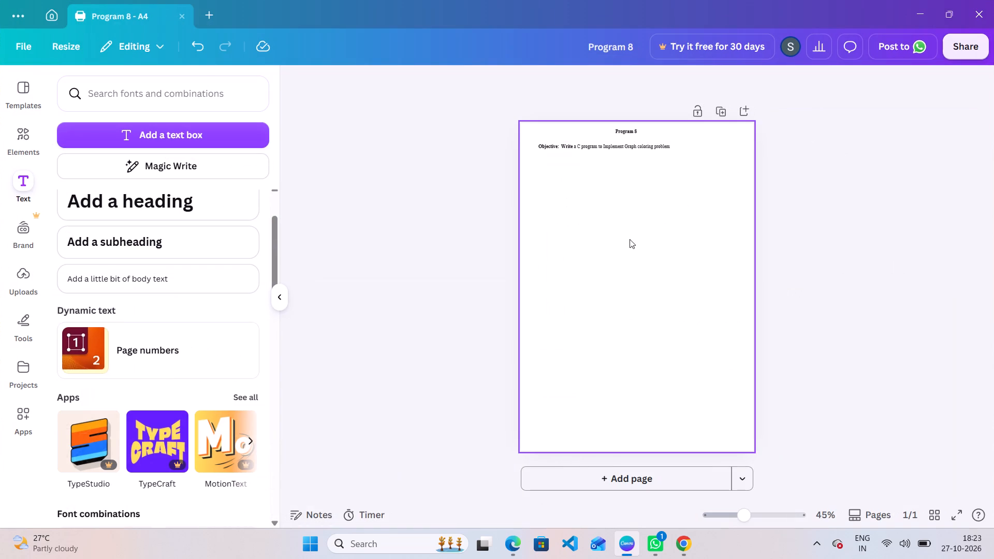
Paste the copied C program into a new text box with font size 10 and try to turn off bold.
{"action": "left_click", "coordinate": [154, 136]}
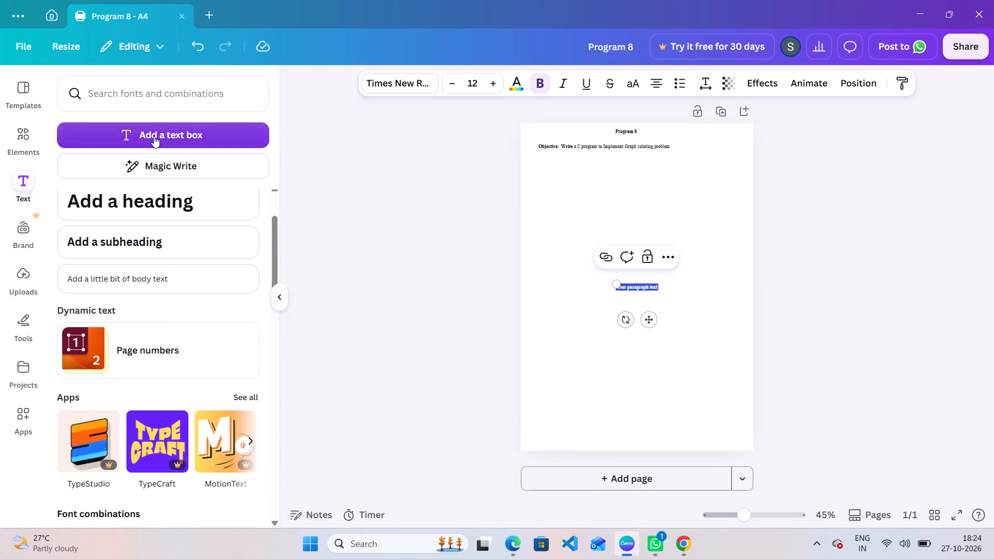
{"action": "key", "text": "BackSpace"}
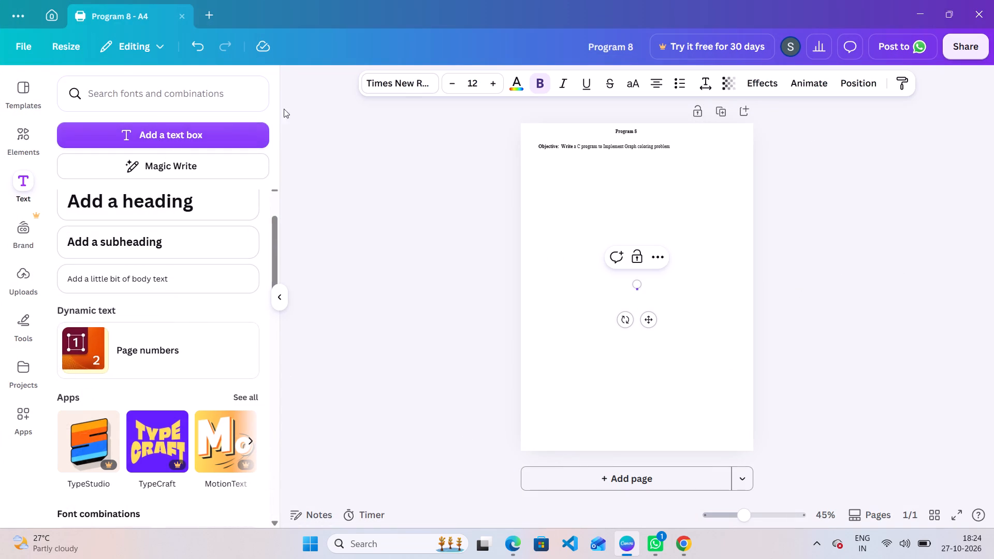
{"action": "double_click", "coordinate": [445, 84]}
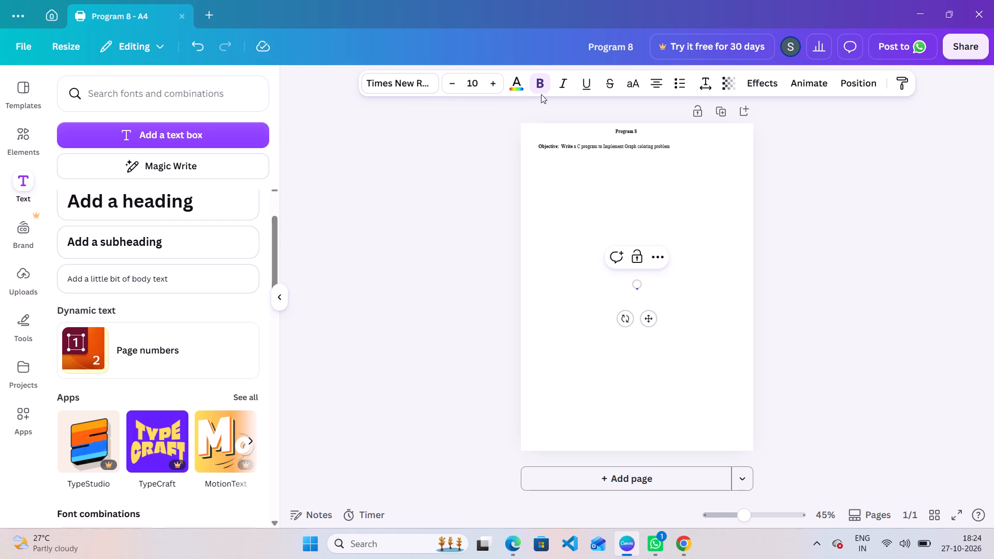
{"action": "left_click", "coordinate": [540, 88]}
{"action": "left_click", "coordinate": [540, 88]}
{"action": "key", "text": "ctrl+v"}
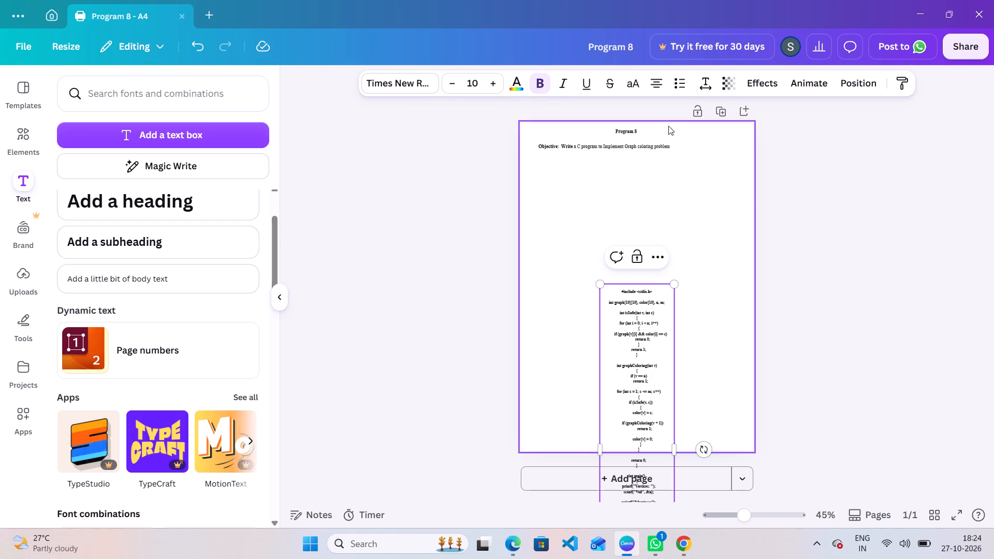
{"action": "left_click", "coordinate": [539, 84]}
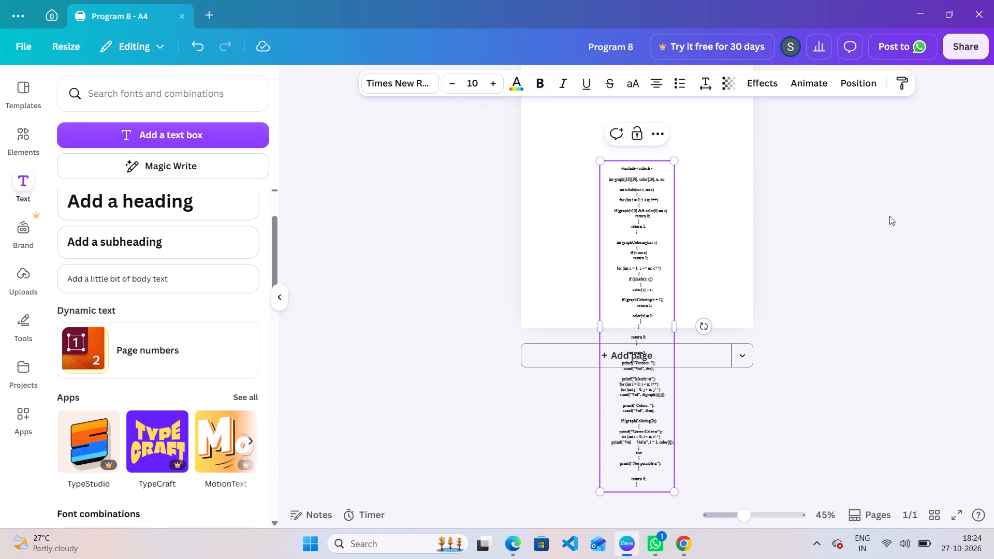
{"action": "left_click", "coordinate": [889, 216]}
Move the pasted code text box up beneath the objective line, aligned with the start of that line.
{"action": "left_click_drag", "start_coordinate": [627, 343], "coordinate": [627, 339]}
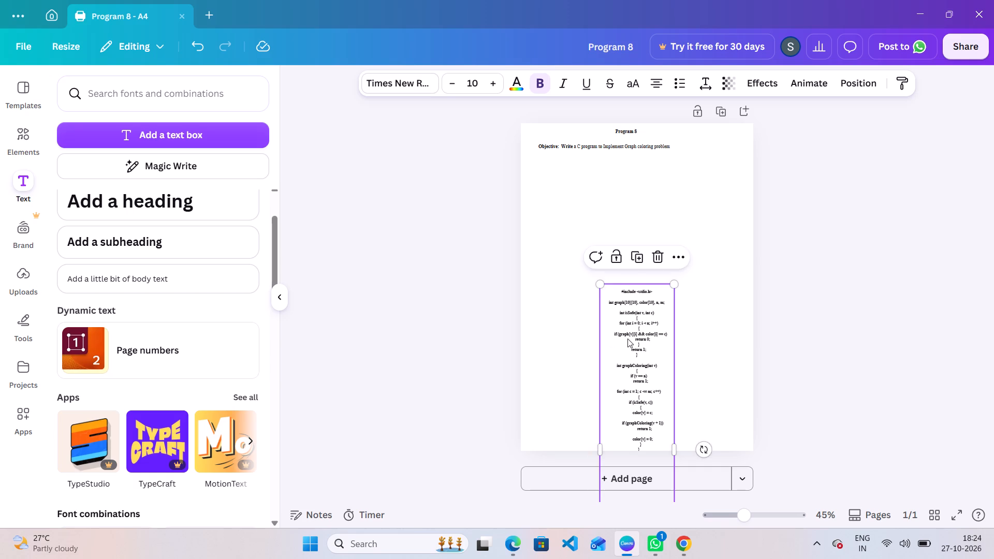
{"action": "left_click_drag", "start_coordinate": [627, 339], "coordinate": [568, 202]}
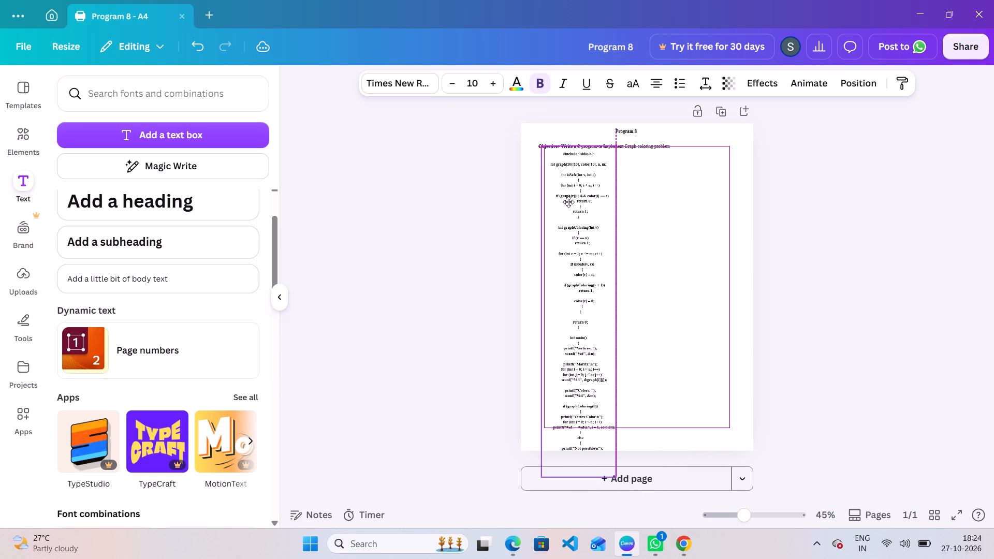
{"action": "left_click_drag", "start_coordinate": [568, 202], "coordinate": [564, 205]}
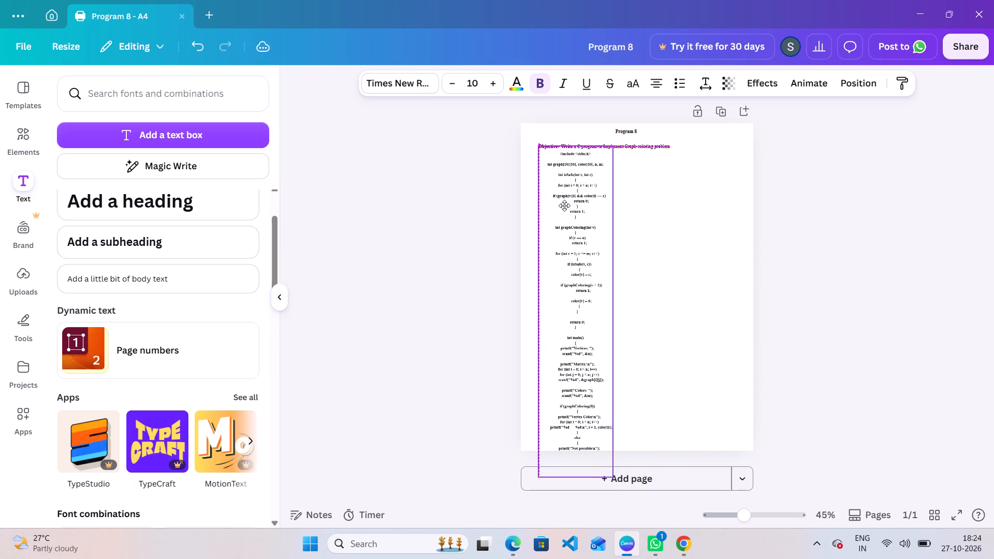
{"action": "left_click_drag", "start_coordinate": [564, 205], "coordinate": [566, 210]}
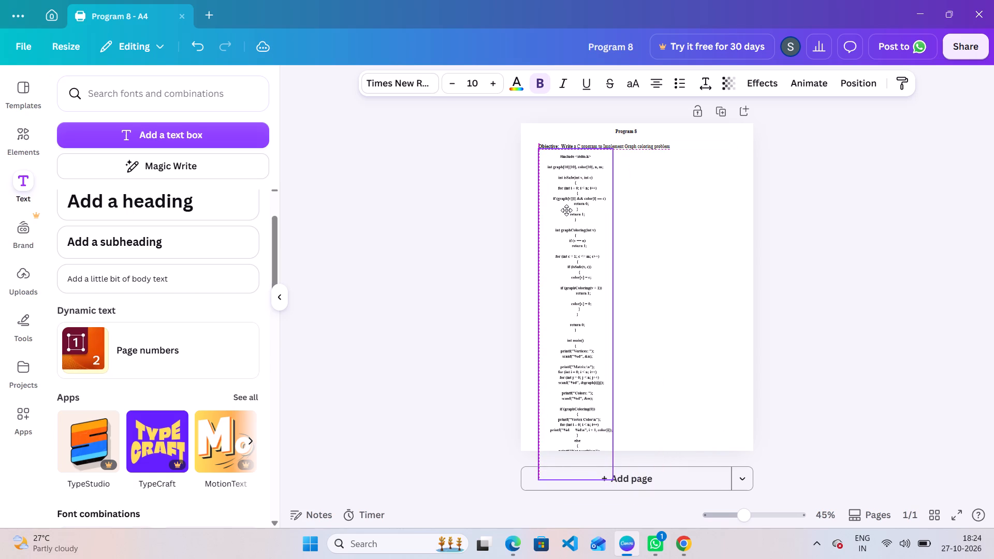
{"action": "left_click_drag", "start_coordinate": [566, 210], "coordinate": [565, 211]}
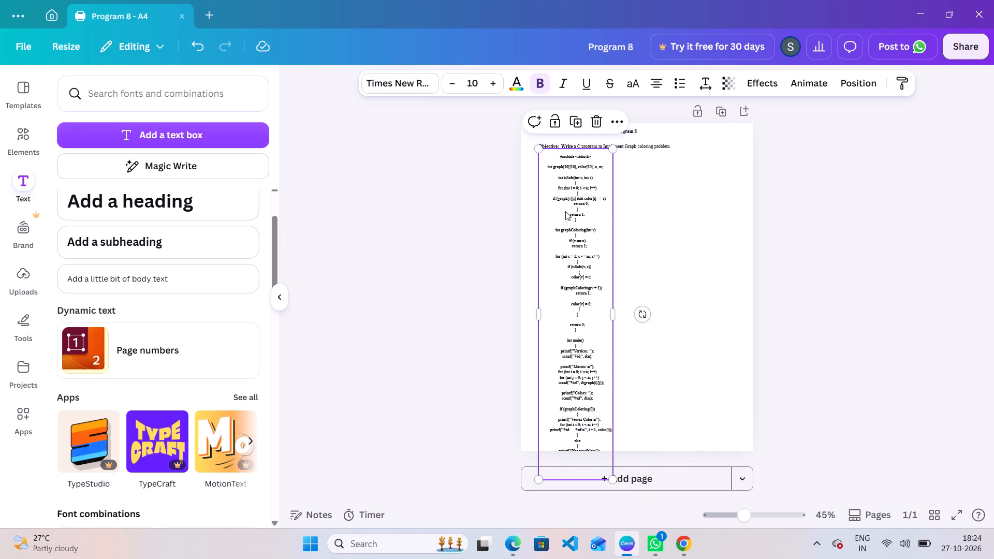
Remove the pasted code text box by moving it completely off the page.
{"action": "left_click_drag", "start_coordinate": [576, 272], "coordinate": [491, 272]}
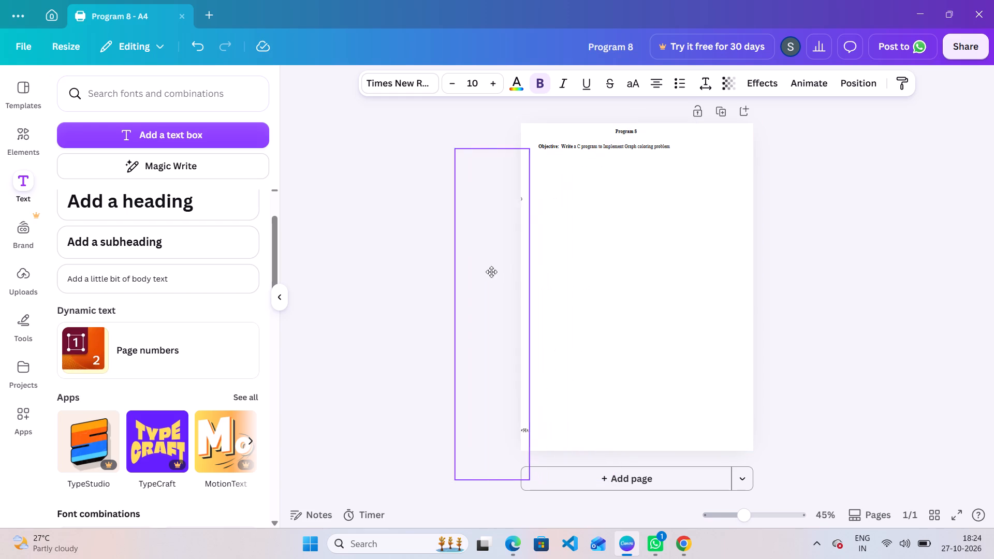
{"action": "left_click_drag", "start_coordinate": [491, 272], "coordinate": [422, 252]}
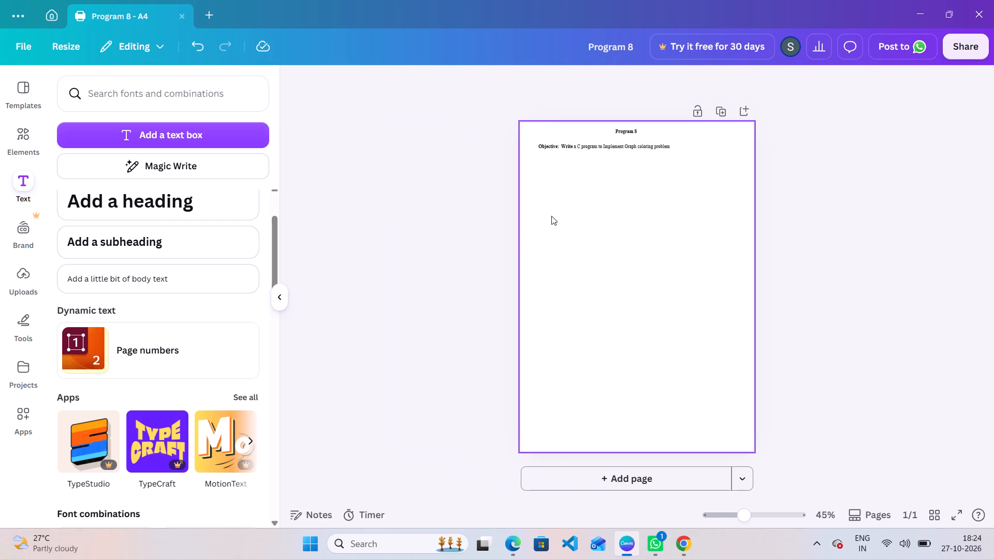
Add a new text box reading "Code 8 : Implement Graph Coloring Problem".
{"action": "left_click", "coordinate": [160, 142]}
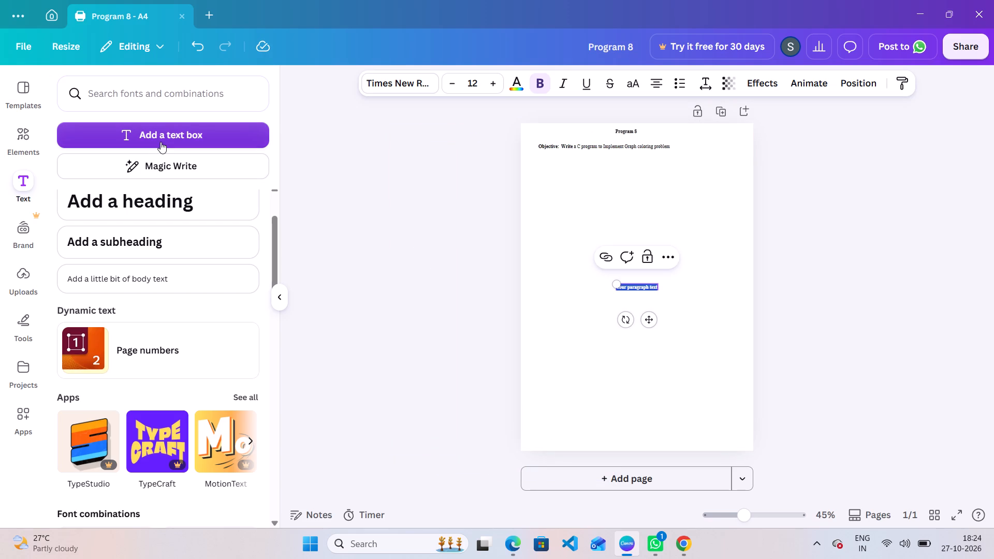
{"action": "key", "text": "BackSpace"}
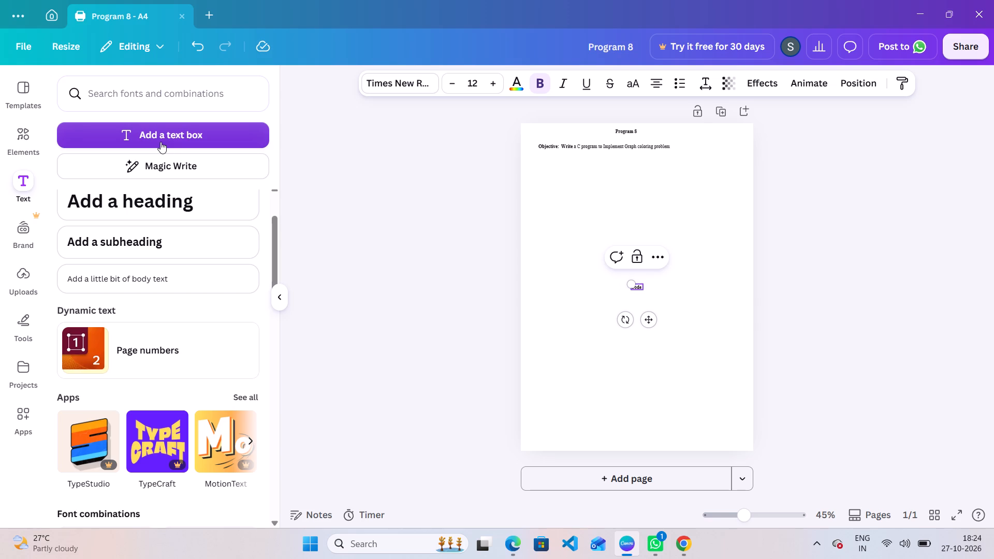
{"action": "type", "text": "8"}
{"action": "key", "text": "space"}
{"action": "key", "text": "shift+colon"}
{"action": "key", "text": "space"}
{"action": "type", "text": "ment"}
{"action": "key", "text": "space"}
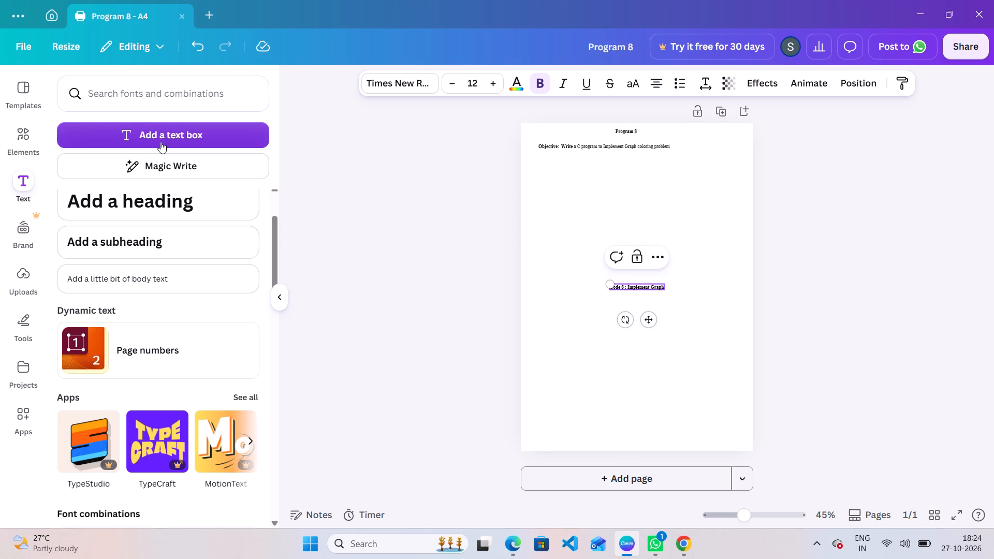
{"action": "key", "text": "space"}
{"action": "key", "text": "BackSpace"}
{"action": "type", "text": "loroi"}
{"action": "key", "text": "BackSpace"}
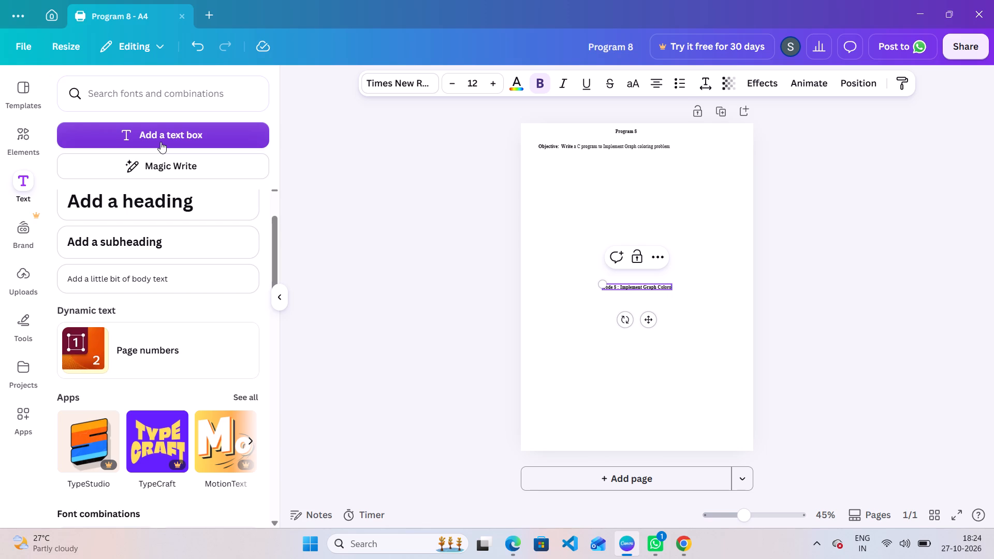
{"action": "key", "text": "BackSpace"}
{"action": "type", "text": "ing"}
{"action": "key", "text": "space"}
{"action": "type", "text": "roblem"}
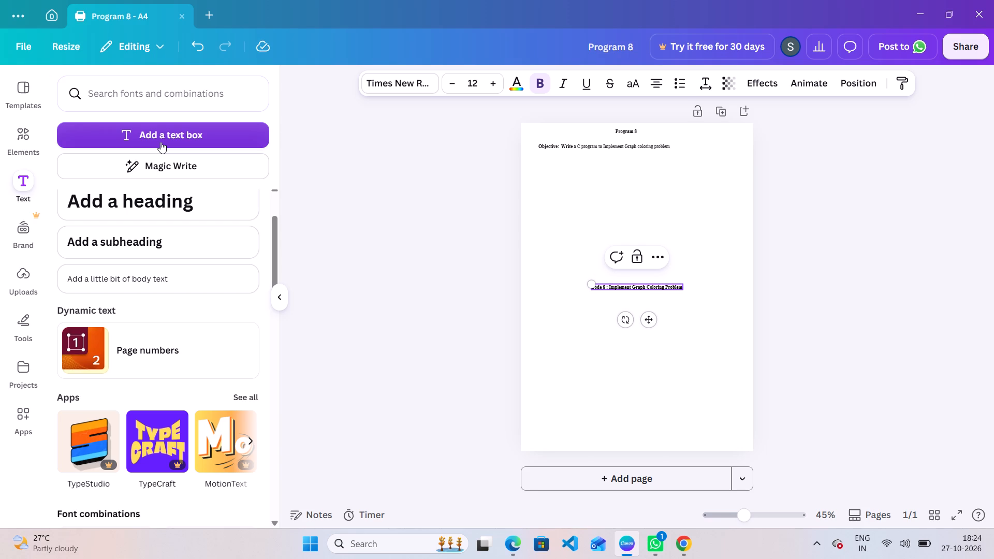
{"action": "left_click", "coordinate": [838, 257]}
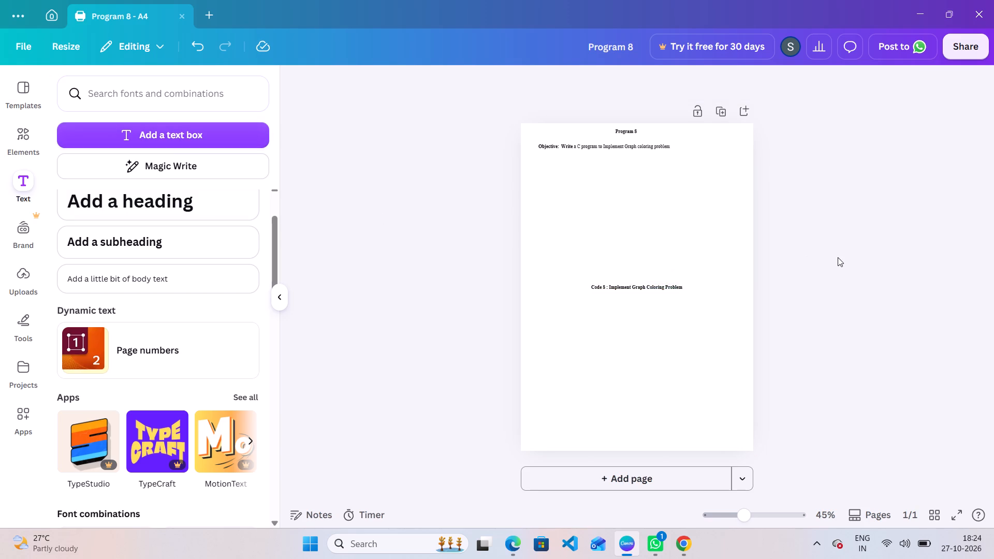
Move the "Code 8 : Implement Graph Coloring Problem" heading up to just below the objective line, near the page's left margin.
{"action": "left_click_drag", "start_coordinate": [659, 288], "coordinate": [619, 253]}
{"action": "left_click_drag", "start_coordinate": [605, 240], "coordinate": [605, 238]}
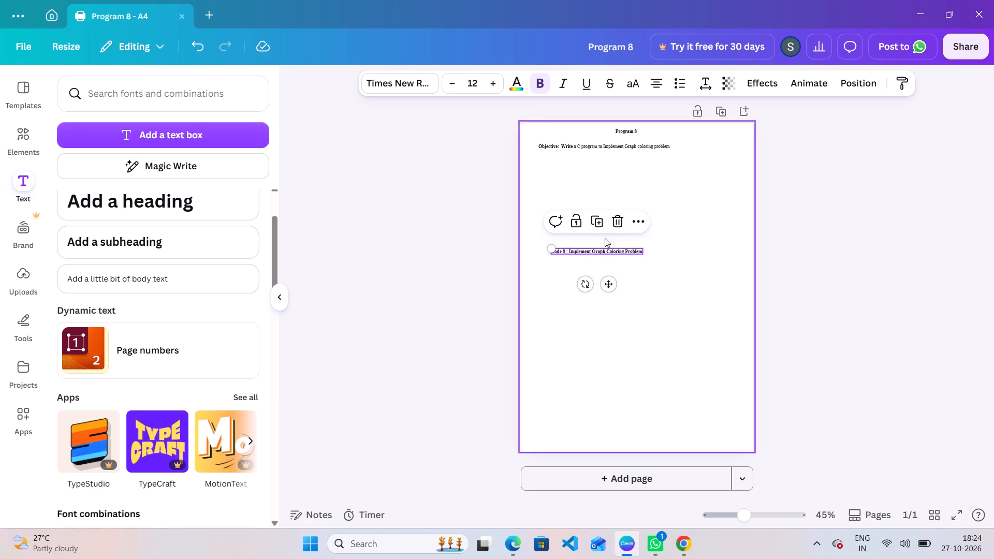
{"action": "left_click_drag", "start_coordinate": [605, 238], "coordinate": [594, 209]}
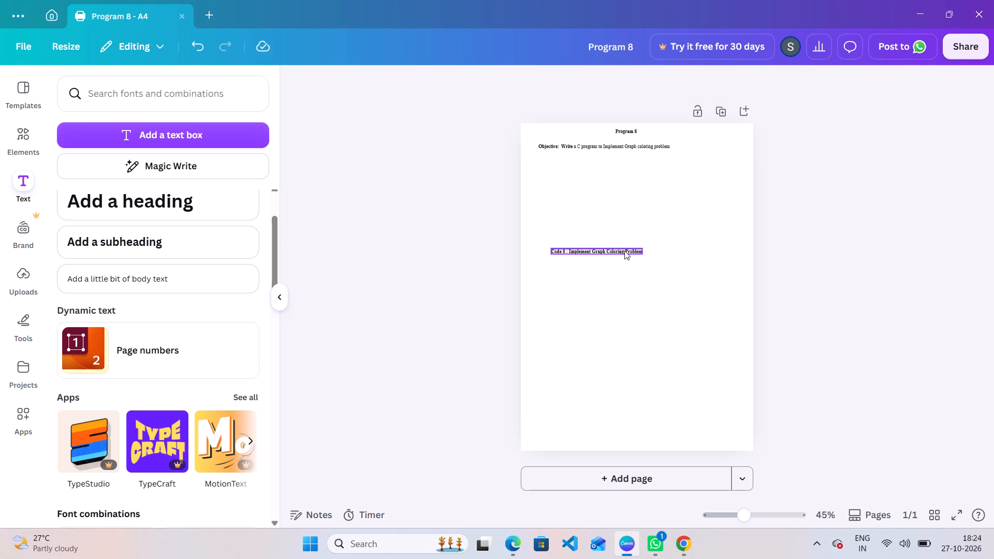
{"action": "left_click_drag", "start_coordinate": [624, 251], "coordinate": [606, 160]}
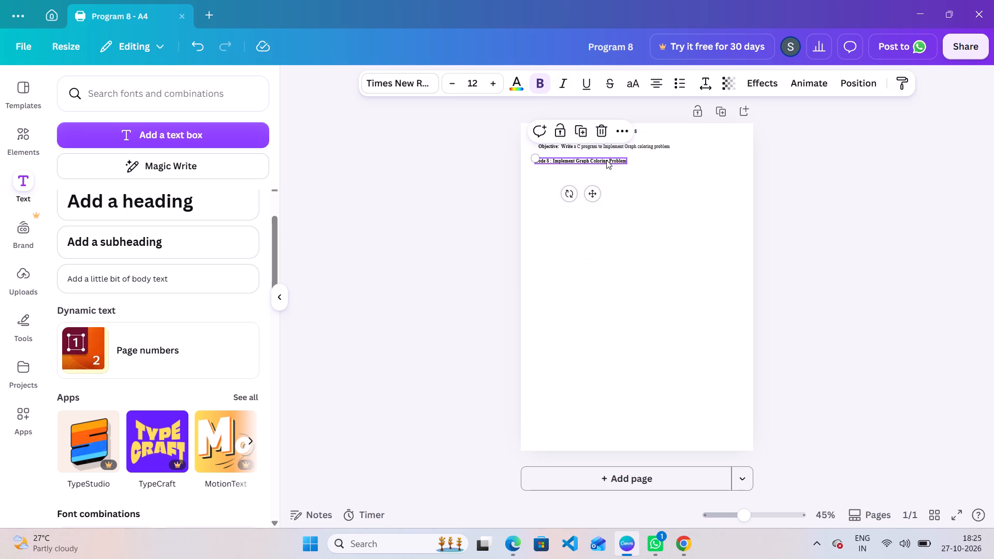
{"action": "left_click", "coordinate": [910, 152]}
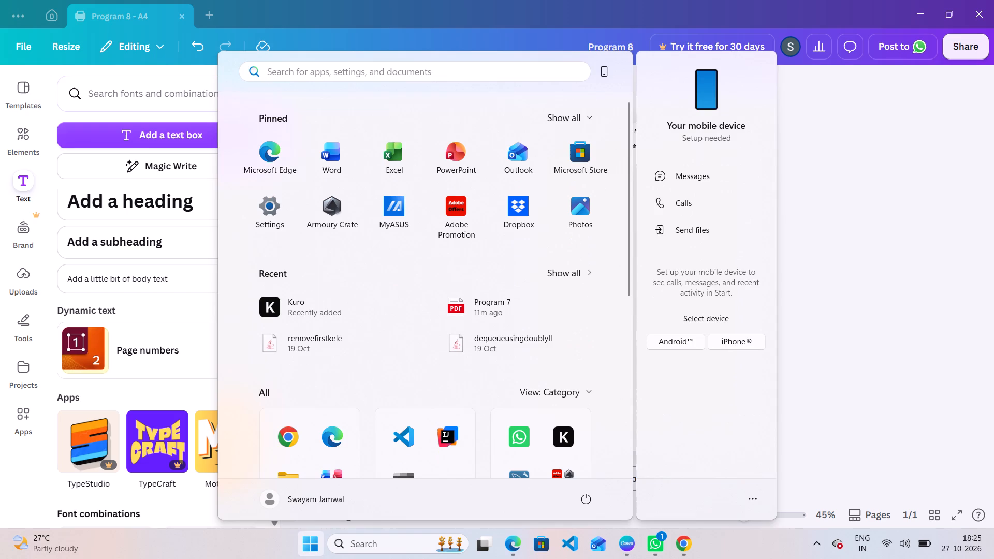
Paste the copied C program into a new text box and set the font size to 10.
{"action": "left_click", "coordinate": [136, 134]}
{"action": "key", "text": "BackSpace"}
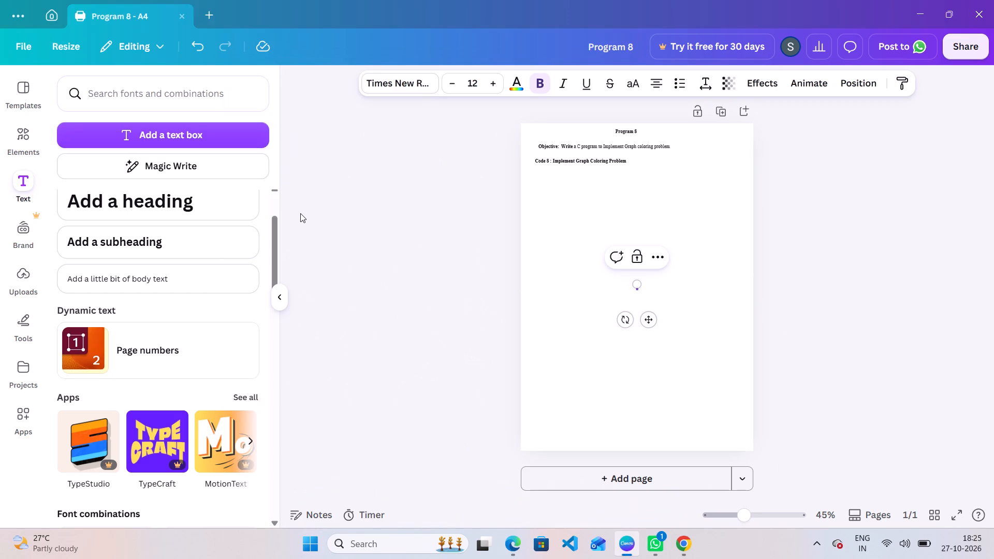
{"action": "key", "text": "ctrl+v"}
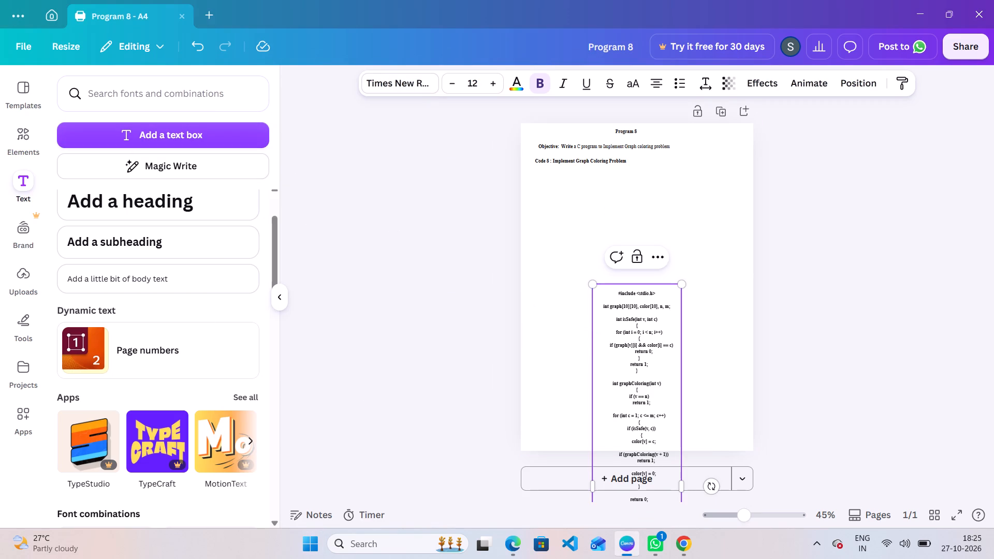
{"action": "double_click", "coordinate": [450, 84]}
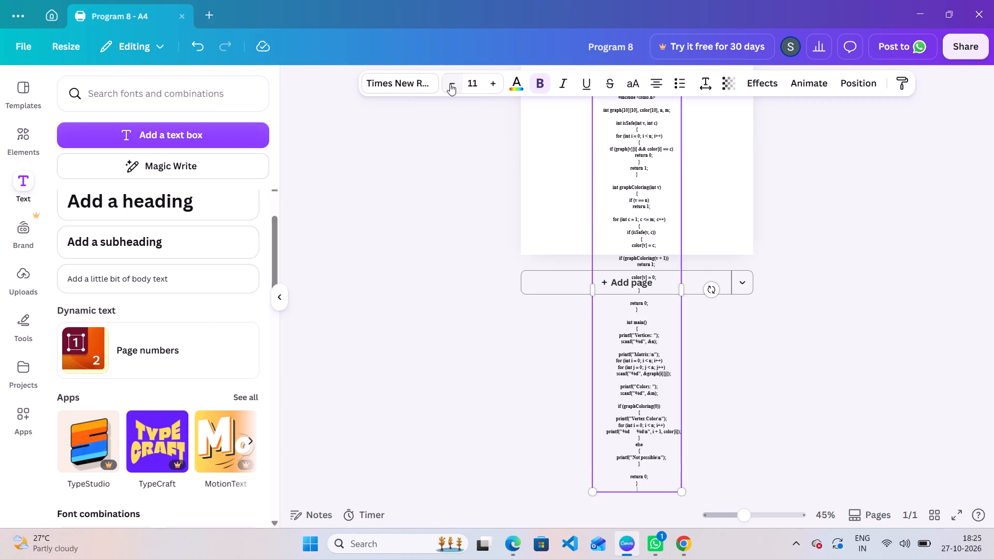
{"action": "scroll", "coordinate": [727, 311], "scroll_direction": "up", "scroll_amount": 1}
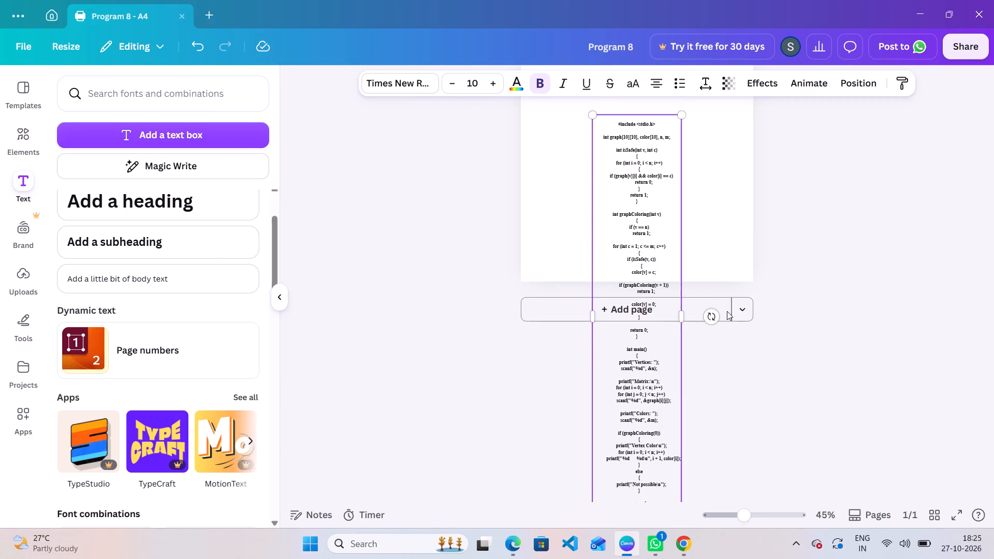
{"action": "scroll", "coordinate": [727, 311], "scroll_direction": "up", "scroll_amount": 2}
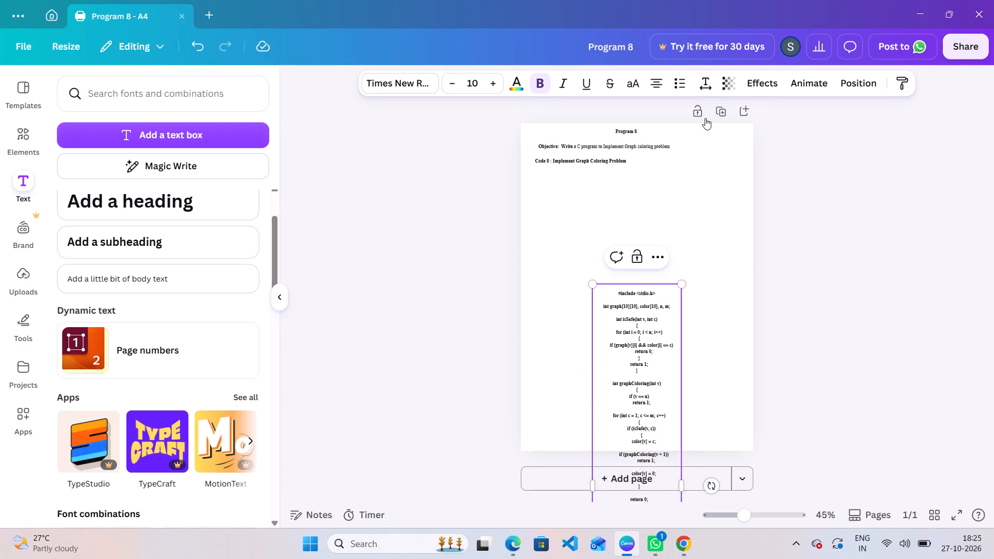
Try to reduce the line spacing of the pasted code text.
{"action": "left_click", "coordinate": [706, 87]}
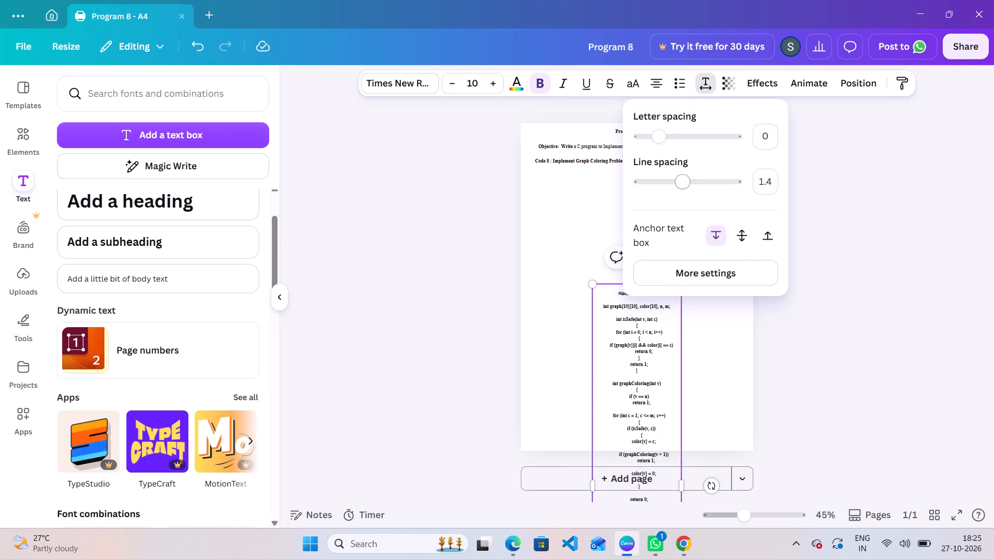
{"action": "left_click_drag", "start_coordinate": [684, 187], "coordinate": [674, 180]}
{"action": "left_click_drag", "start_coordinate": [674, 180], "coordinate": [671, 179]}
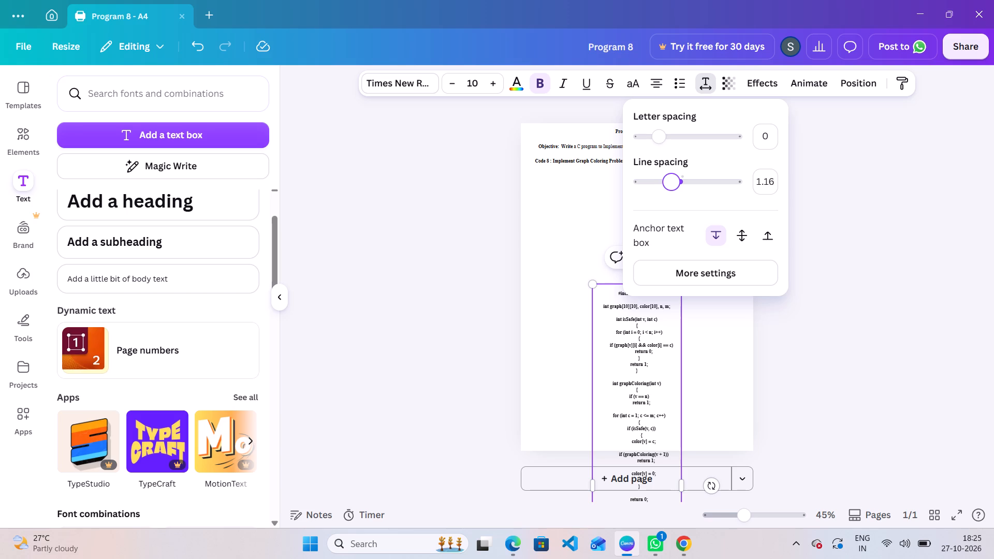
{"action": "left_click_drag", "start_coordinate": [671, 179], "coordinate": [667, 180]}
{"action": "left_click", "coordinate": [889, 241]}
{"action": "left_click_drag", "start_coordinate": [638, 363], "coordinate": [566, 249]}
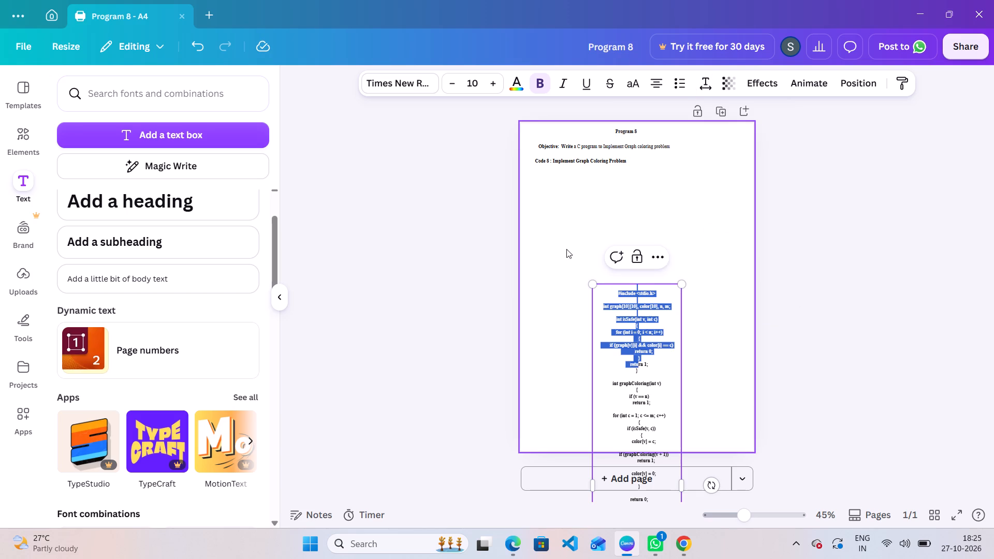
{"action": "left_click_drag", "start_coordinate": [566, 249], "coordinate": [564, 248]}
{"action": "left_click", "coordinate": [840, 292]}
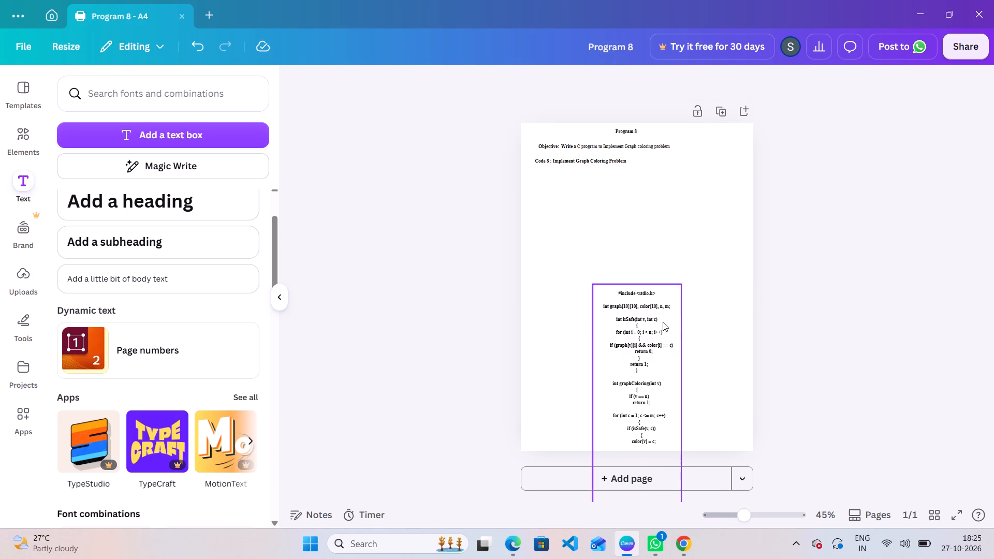
Move the code text box up to the "Code 8 : Implement Graph Coloring Problem" heading, near the page's left margin.
{"action": "left_click_drag", "start_coordinate": [663, 322], "coordinate": [595, 167]}
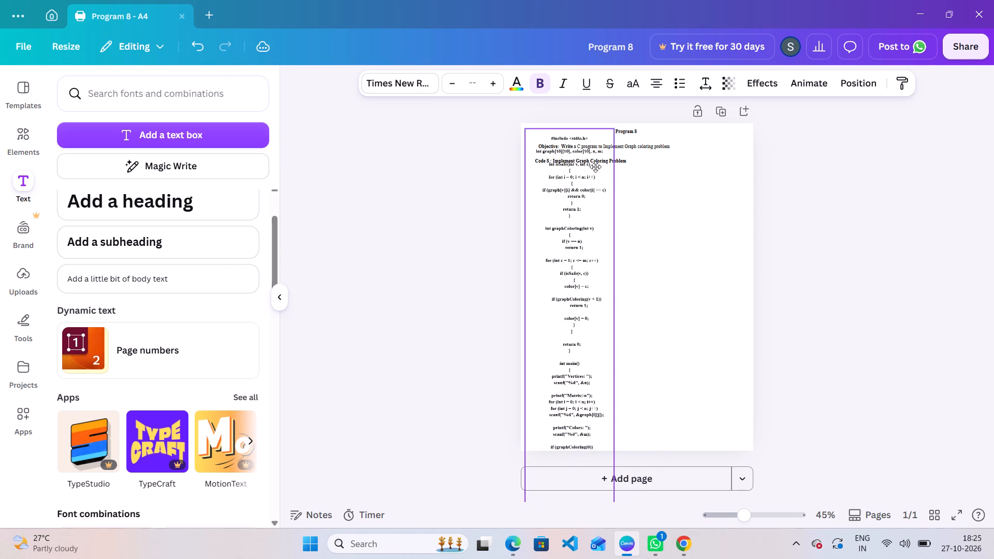
{"action": "left_click_drag", "start_coordinate": [595, 167], "coordinate": [604, 202]}
Set the code text box's line spacing to 0.9, with its letter spacing at 0.
{"action": "left_click", "coordinate": [705, 81]}
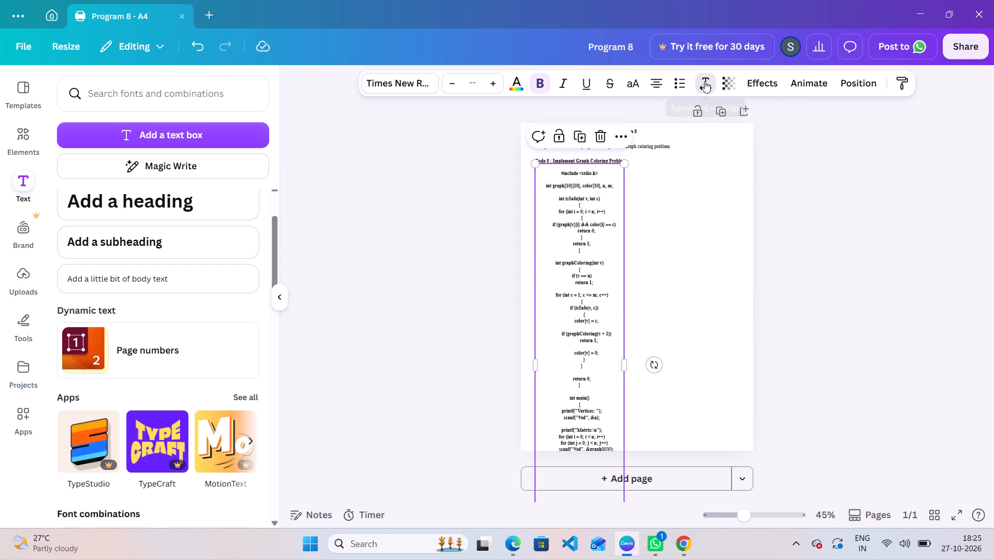
{"action": "left_click_drag", "start_coordinate": [653, 139], "coordinate": [652, 139]}
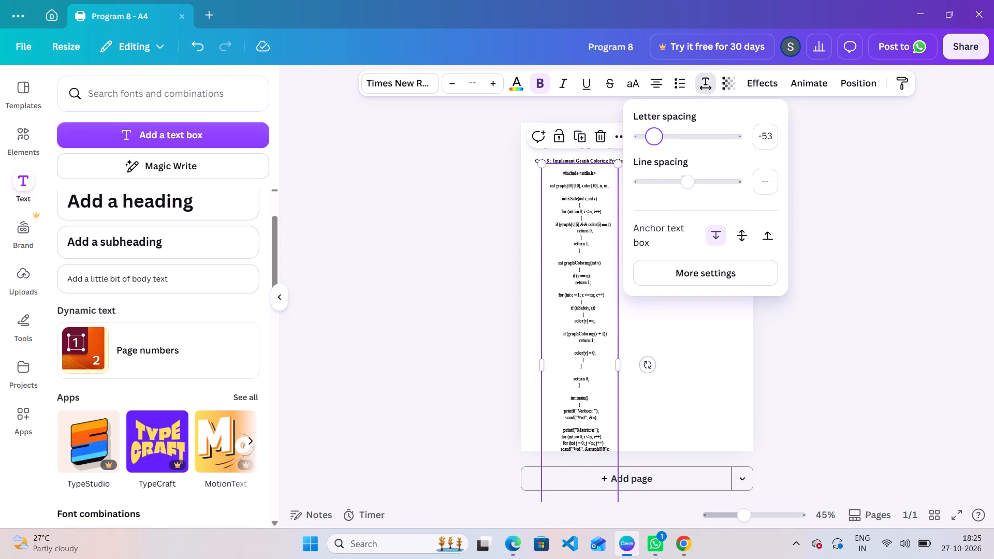
{"action": "left_click_drag", "start_coordinate": [652, 139], "coordinate": [651, 138]}
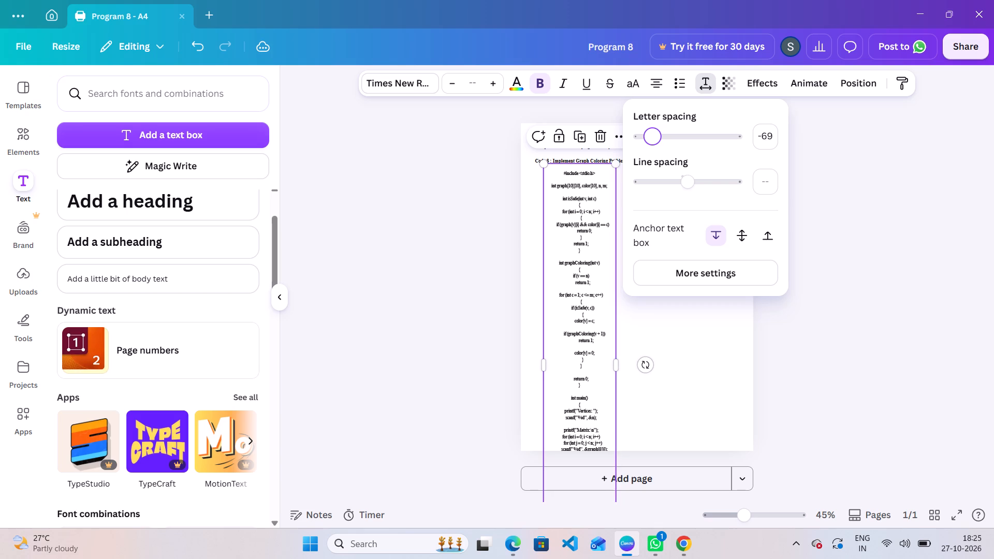
{"action": "left_click_drag", "start_coordinate": [651, 138], "coordinate": [659, 136]}
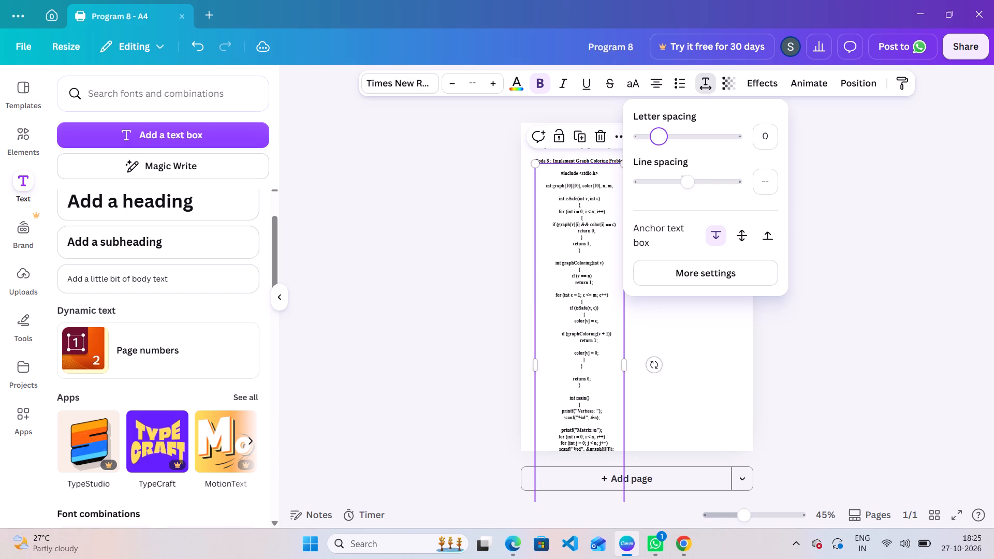
{"action": "left_click", "coordinate": [670, 182]}
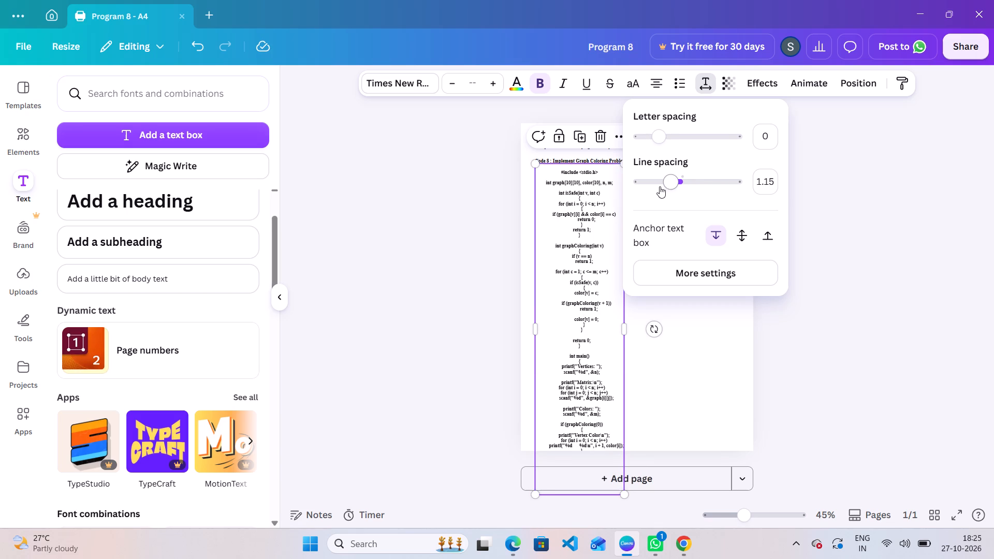
{"action": "left_click", "coordinate": [658, 183]}
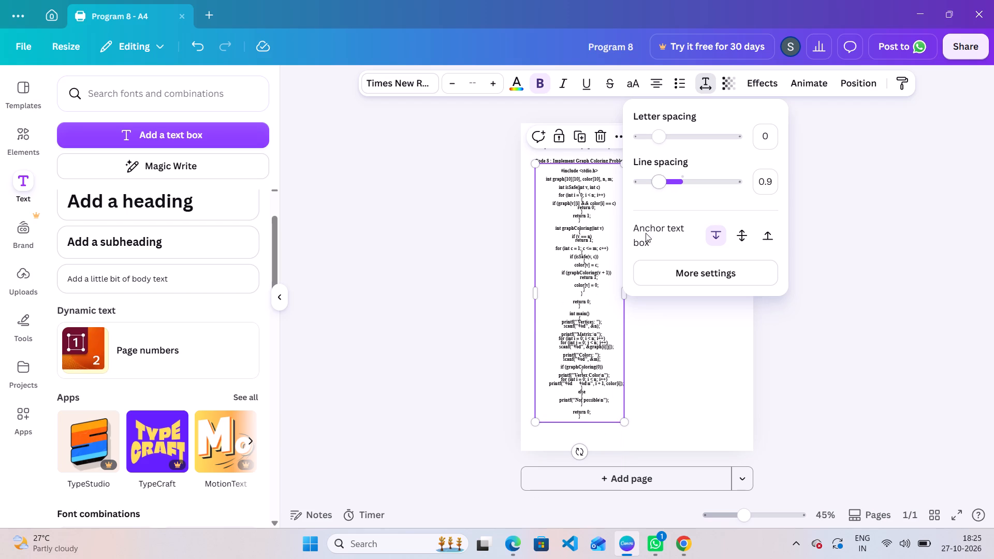
{"action": "left_click", "coordinate": [856, 258]}
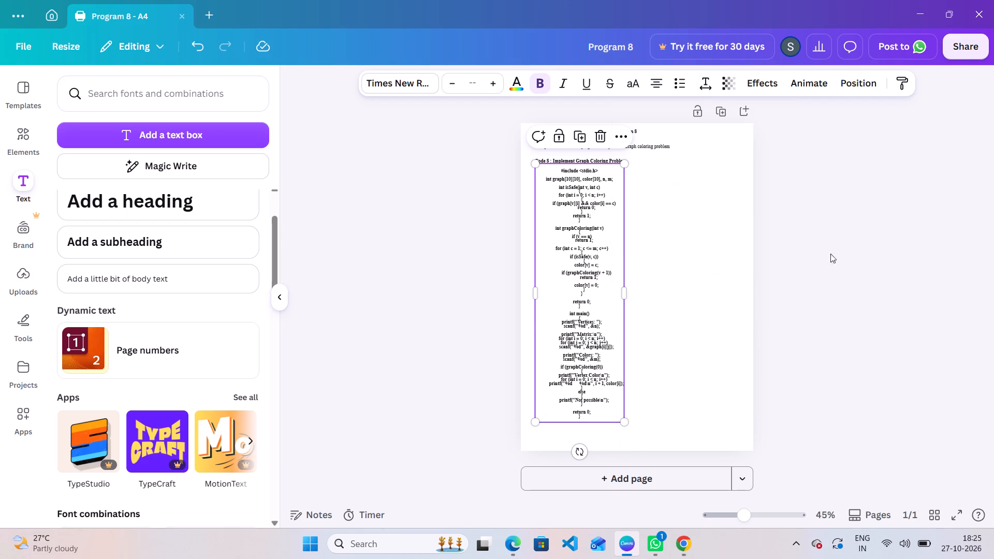
Shift the code text box slightly down so it sits clear of the Code 8 heading, aligned with the heading's left edge.
{"action": "left_click_drag", "start_coordinate": [594, 245], "coordinate": [602, 279]}
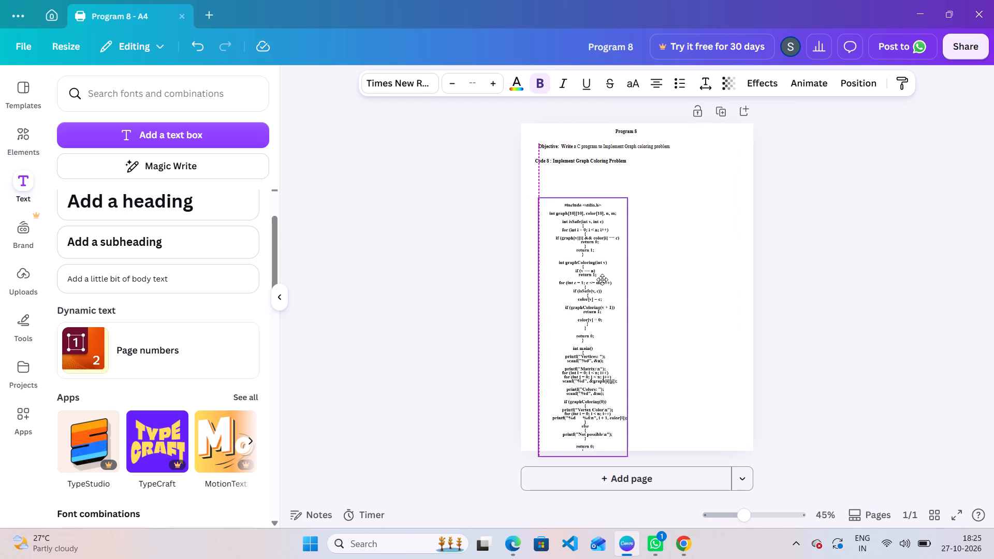
{"action": "left_click_drag", "start_coordinate": [602, 279], "coordinate": [591, 248]}
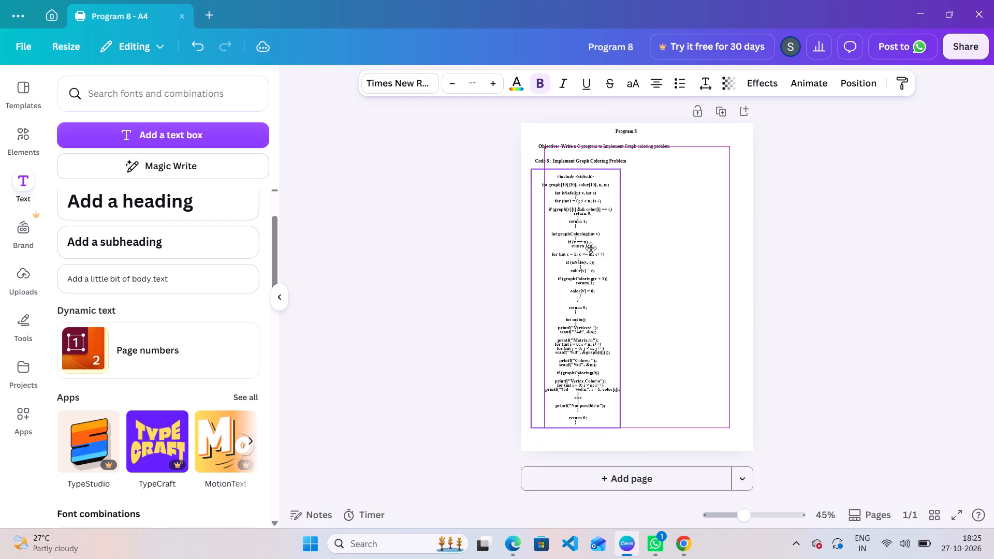
{"action": "left_click_drag", "start_coordinate": [591, 248], "coordinate": [592, 250]}
{"action": "left_click", "coordinate": [830, 262]}
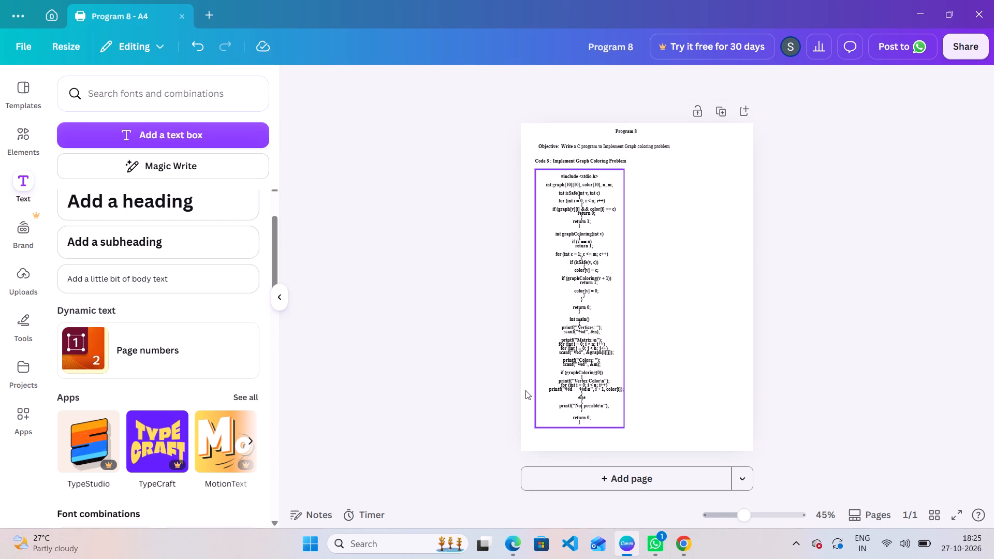
Add a blank second page to the document.
{"action": "left_click", "coordinate": [654, 477]}
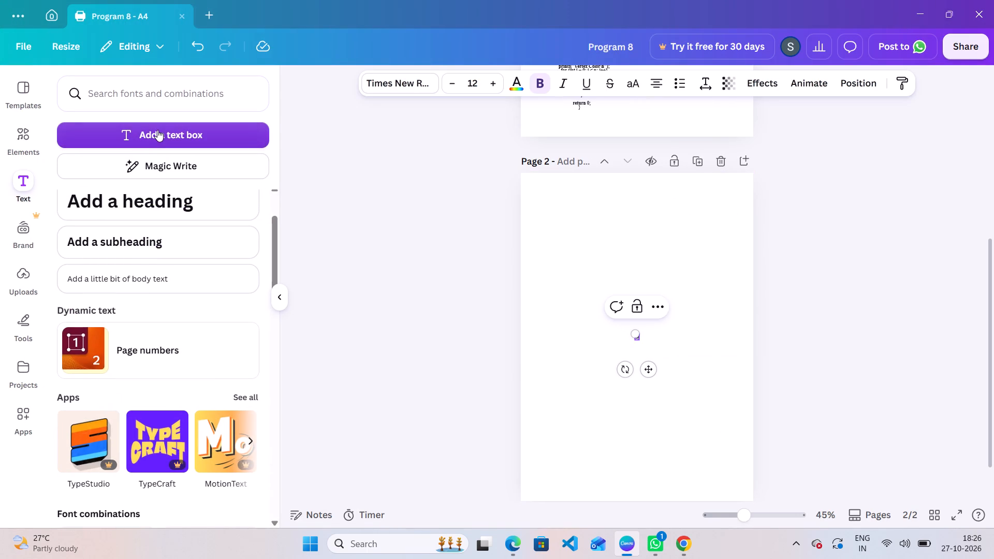
{"action": "key", "text": "BackSpace"}
{"action": "type", "text": "put:"}
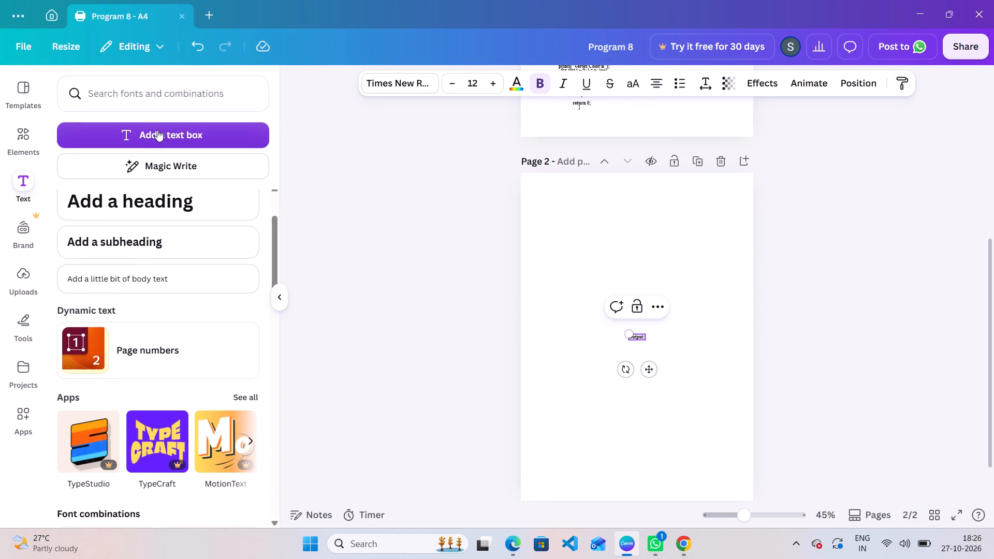
{"action": "left_click", "coordinate": [583, 251]}
Move the "Output:" heading to the upper-left area of page 2, just below the top edge.
{"action": "left_click_drag", "start_coordinate": [636, 335], "coordinate": [621, 305]}
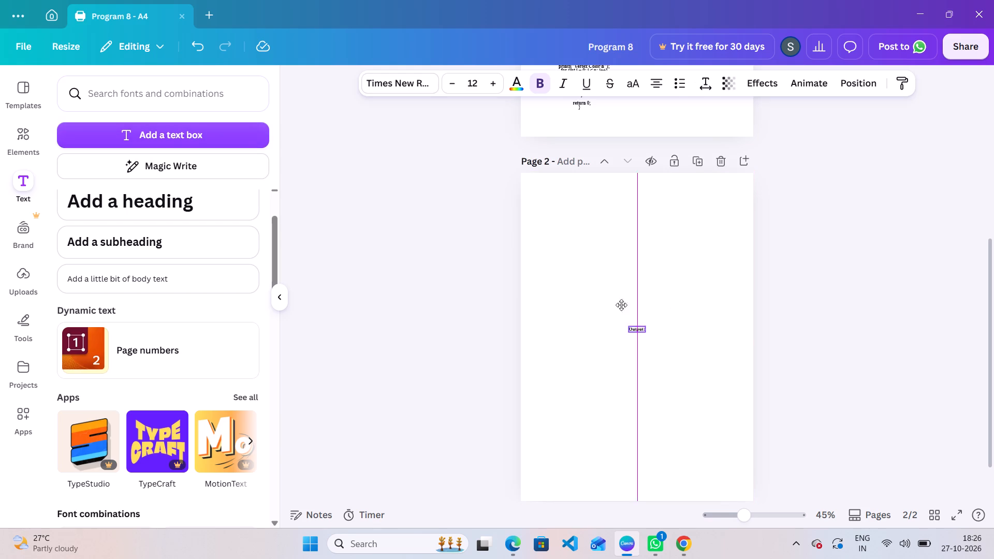
{"action": "left_click_drag", "start_coordinate": [621, 305], "coordinate": [560, 179]}
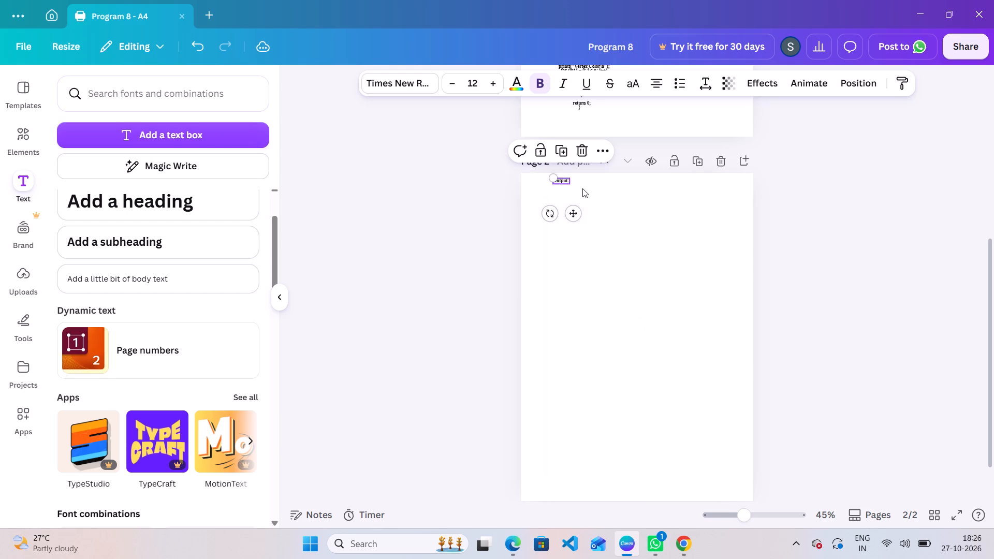
{"action": "left_click", "coordinate": [626, 210]}
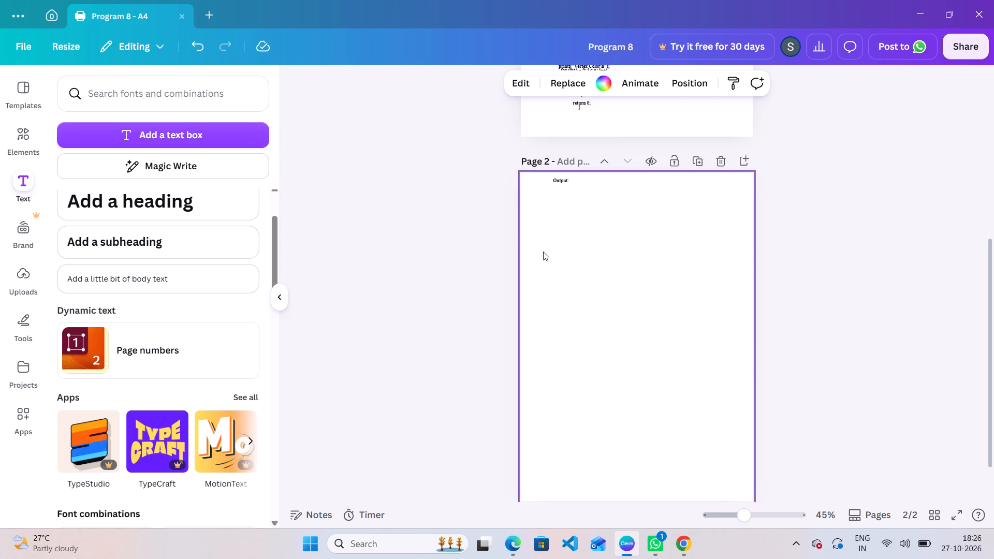
Copy the Sample Output block from ChatGPT and paste it into a new text box on page 2 of the design.
{"action": "key", "text": "super+Right"}
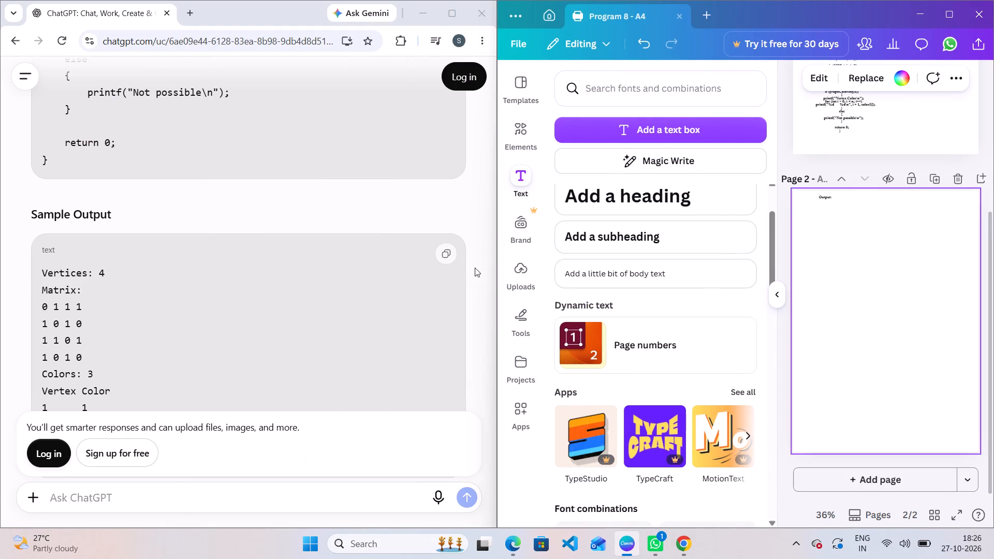
{"action": "left_click", "coordinate": [446, 253]}
{"action": "left_click", "coordinate": [958, 21]}
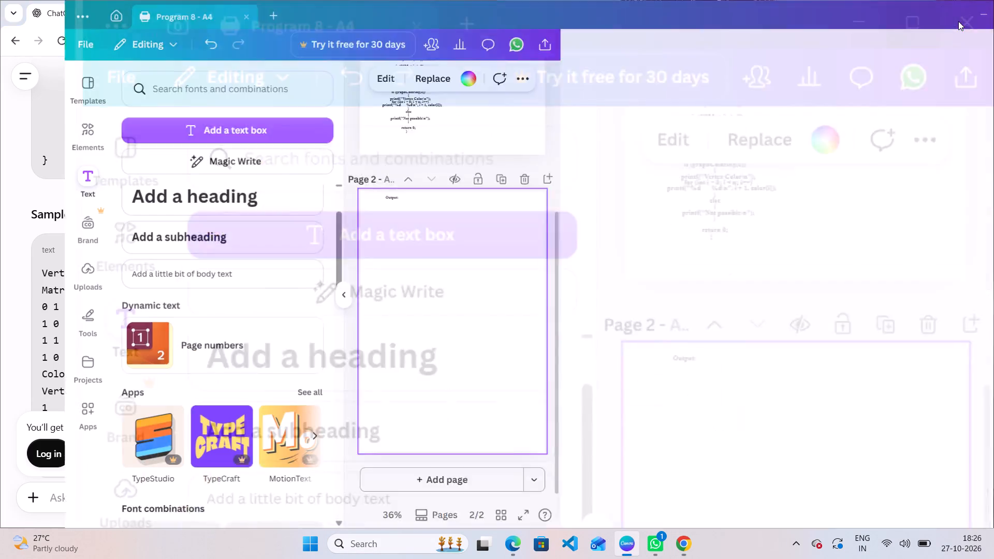
{"action": "left_click", "coordinate": [116, 145]}
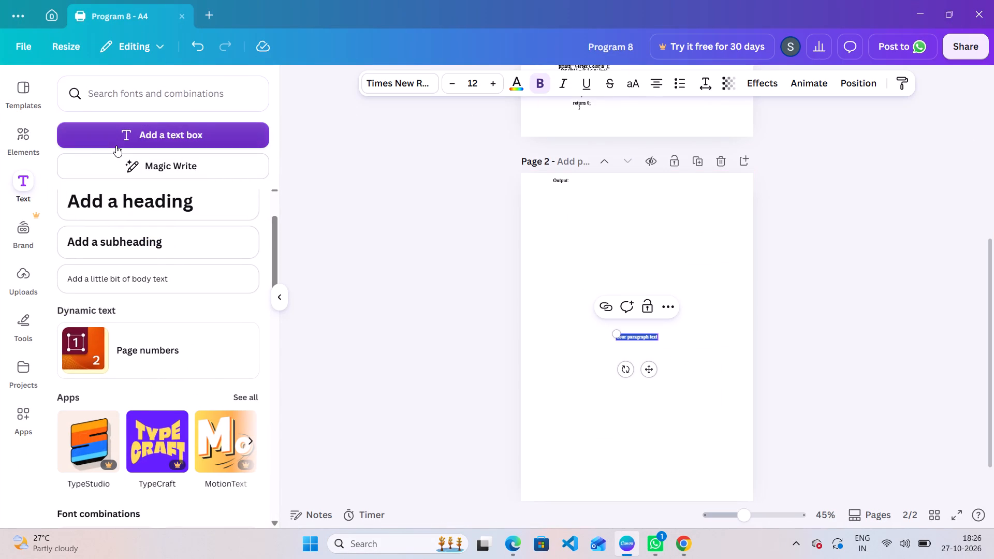
{"action": "key", "text": "BackSpace"}
{"action": "key", "text": "ctrl+v"}
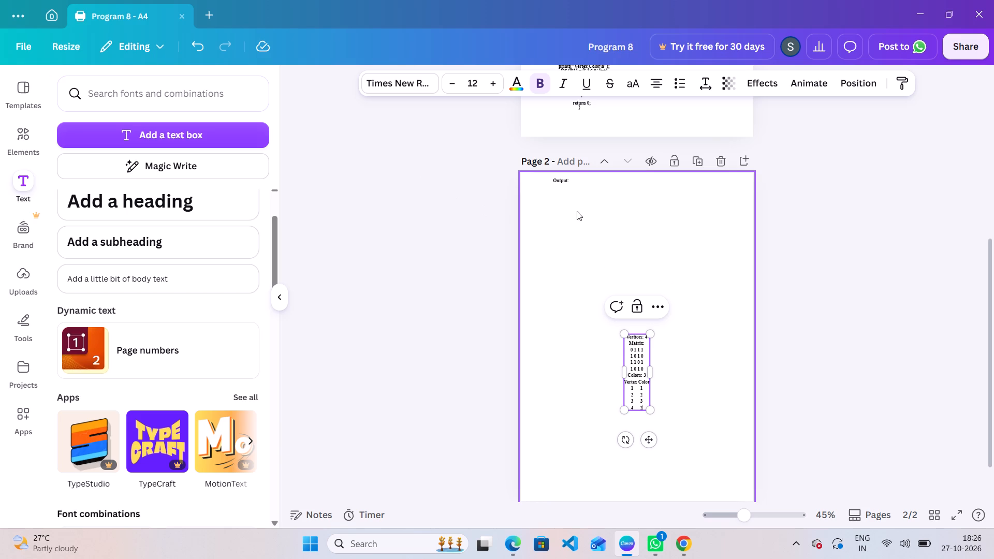
Remove the bold formatting from the pasted sample output text.
{"action": "left_click", "coordinate": [533, 88]}
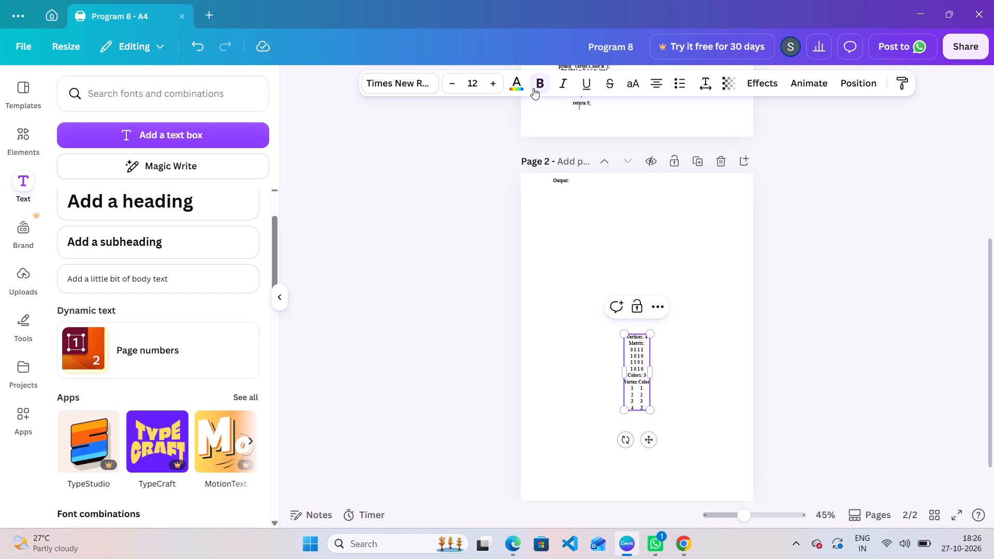
{"action": "left_click", "coordinate": [690, 246]}
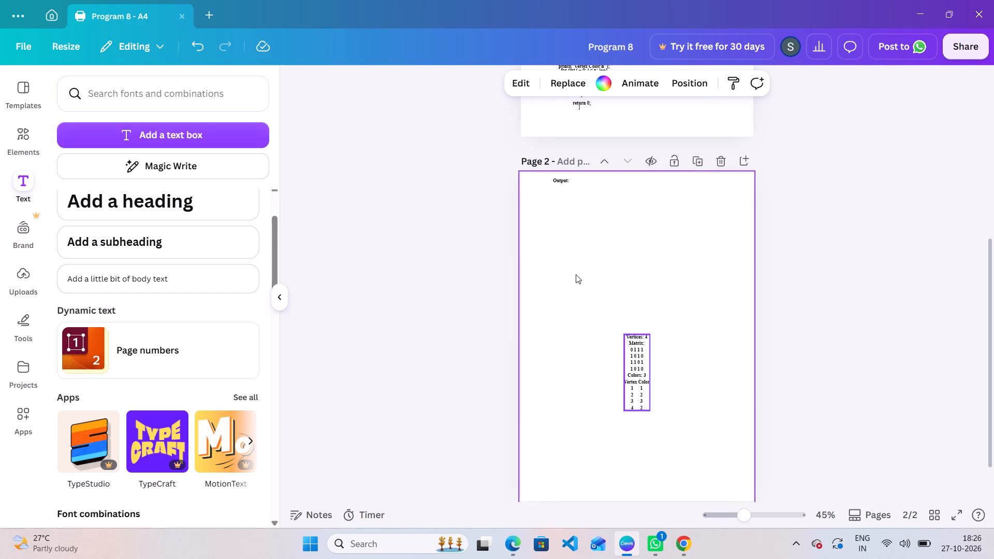
{"action": "left_click", "coordinate": [640, 363]}
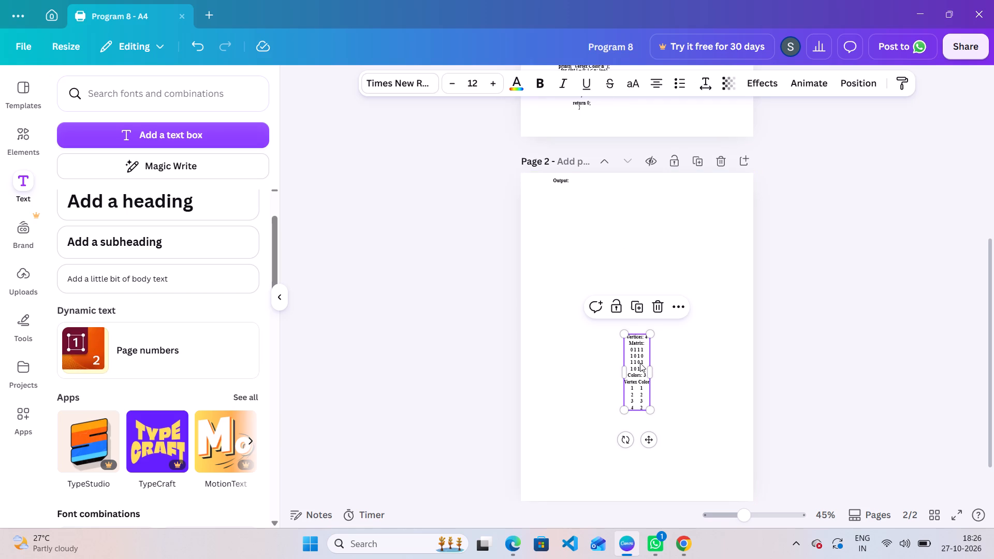
Apply bold formatting to the sample output text on page 2.
{"action": "left_click", "coordinate": [538, 81]}
{"action": "left_click", "coordinate": [688, 216]}
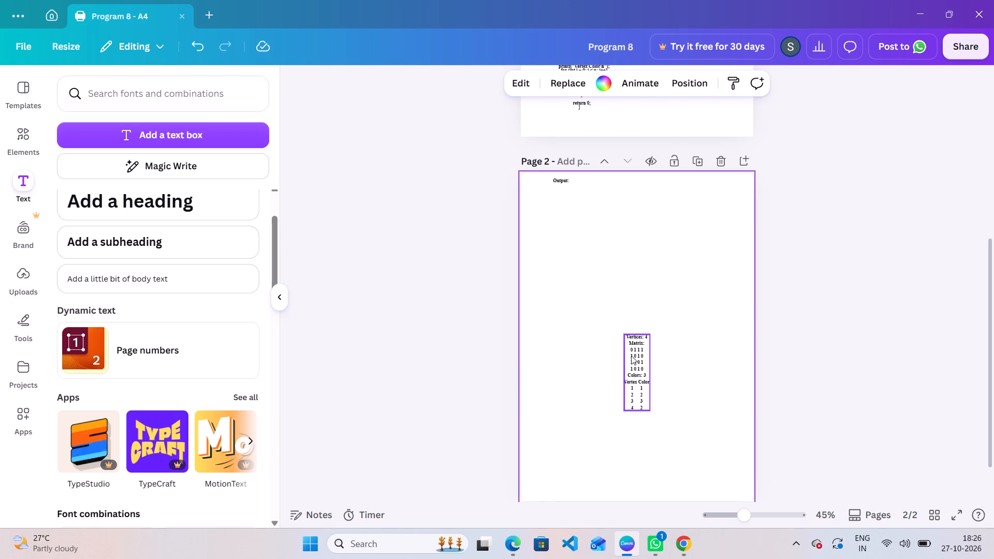
Move the sample output text block directly beneath the "Output:" heading on page 2.
{"action": "left_click_drag", "start_coordinate": [631, 356], "coordinate": [567, 197]}
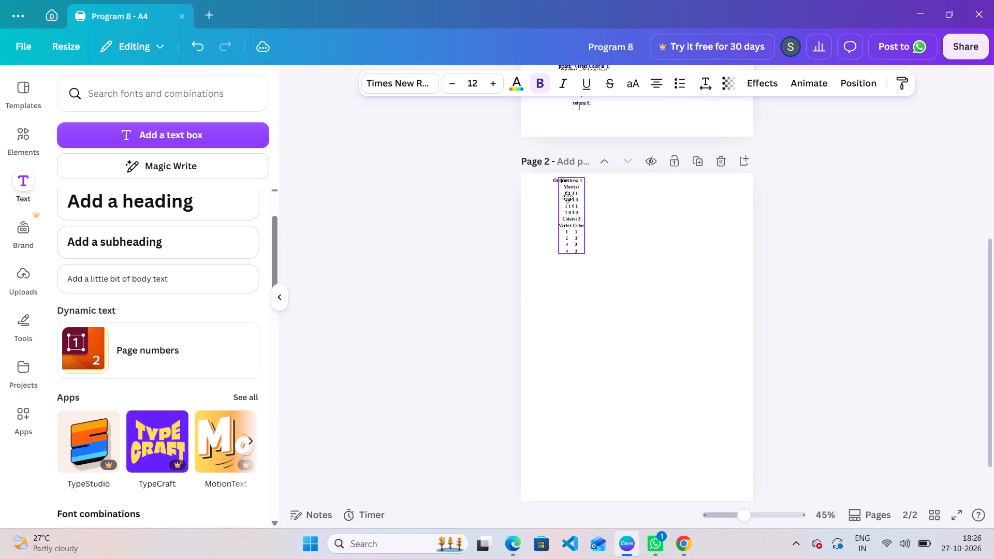
{"action": "left_click_drag", "start_coordinate": [567, 197], "coordinate": [557, 209]}
{"action": "left_click", "coordinate": [768, 259]}
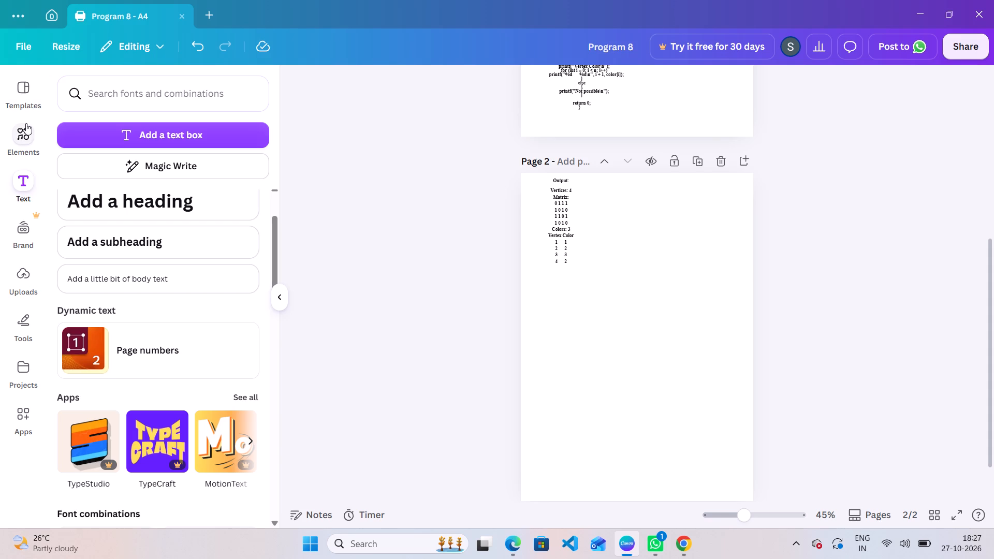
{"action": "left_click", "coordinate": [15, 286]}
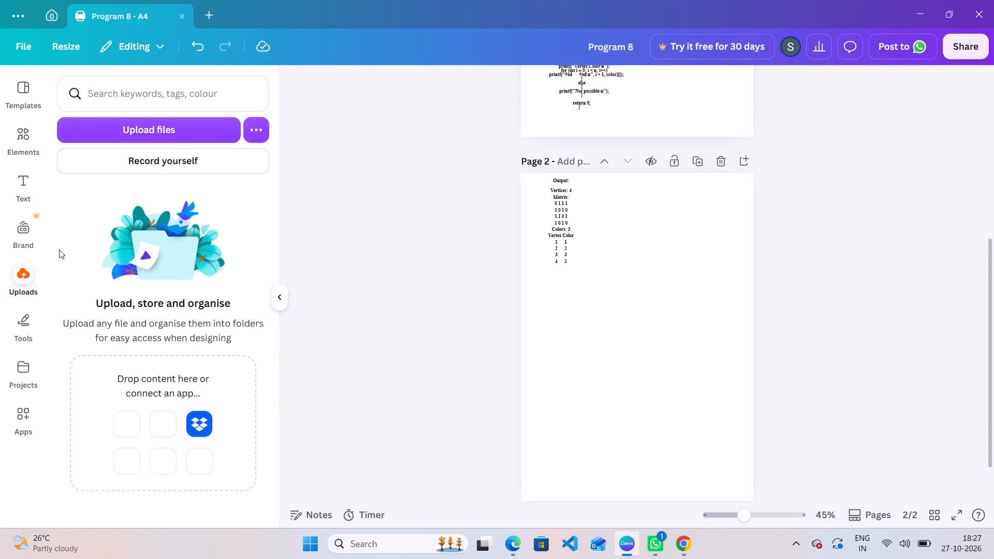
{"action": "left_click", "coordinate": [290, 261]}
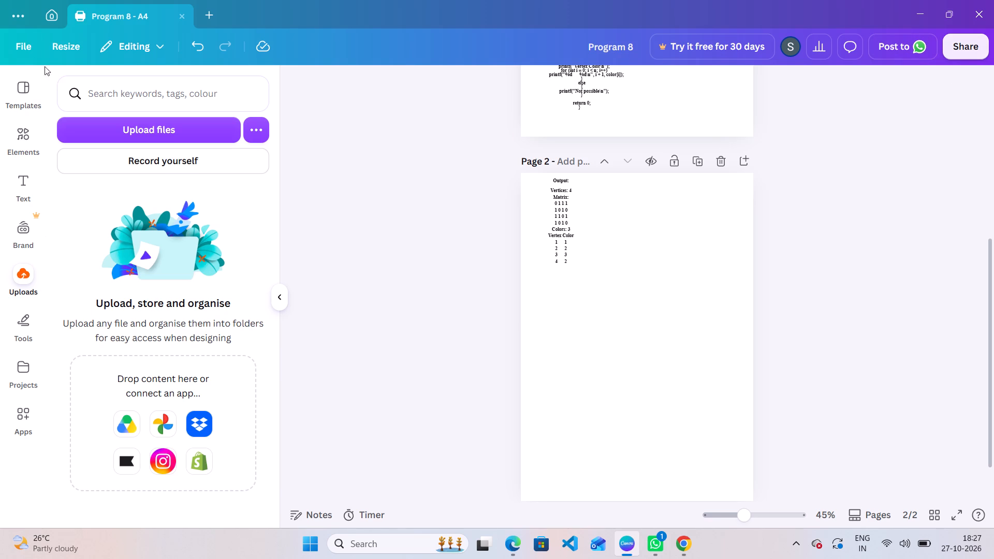
Download all pages of the design as a digital PDF and save it as "Program 8" in the Downloads folder.
{"action": "left_click", "coordinate": [20, 45]}
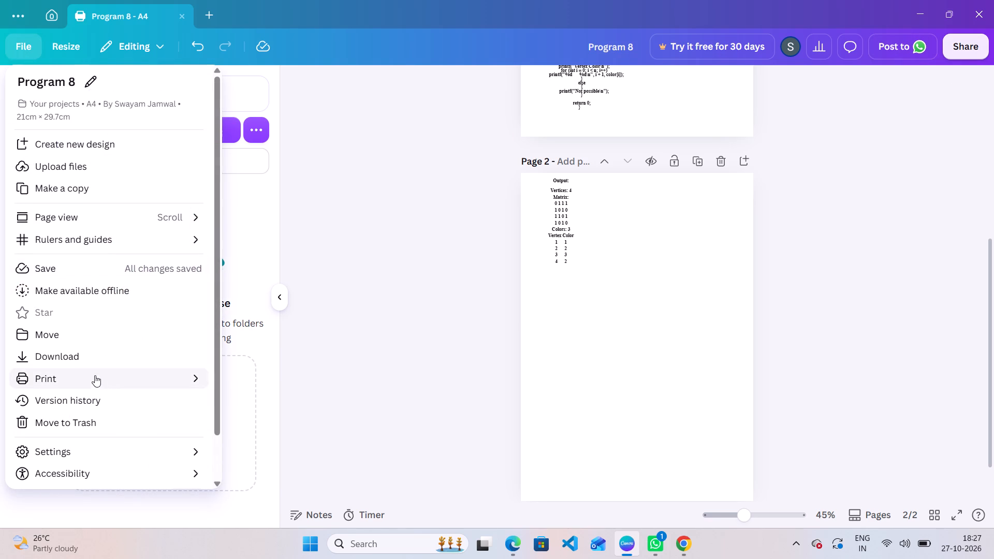
{"action": "left_click", "coordinate": [70, 359]}
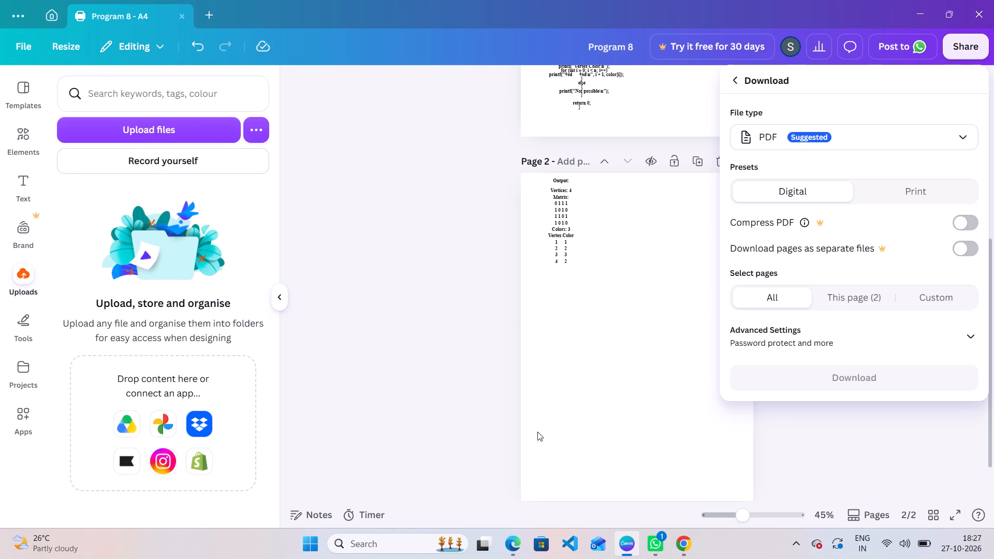
{"action": "scroll", "coordinate": [850, 345], "scroll_direction": "down", "scroll_amount": 1}
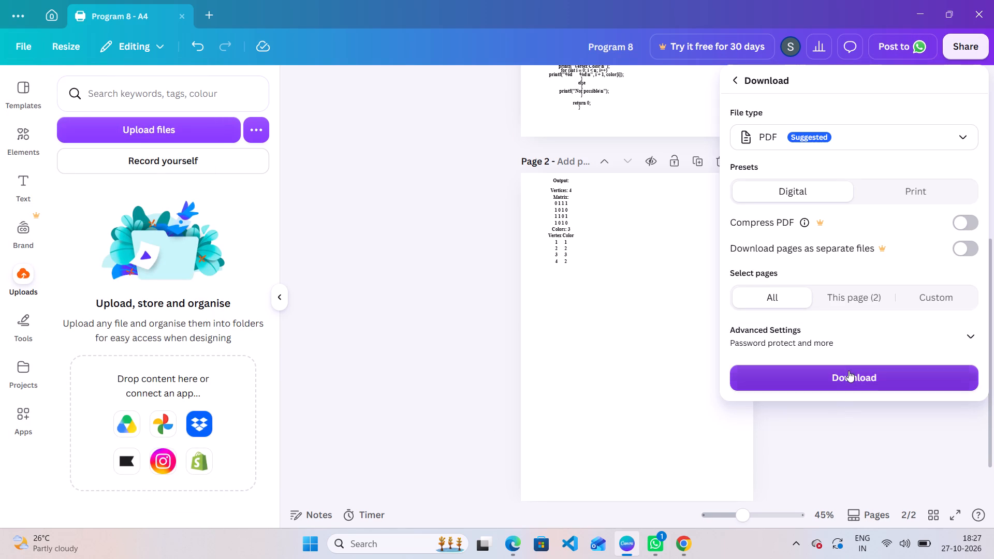
{"action": "left_click", "coordinate": [849, 371]}
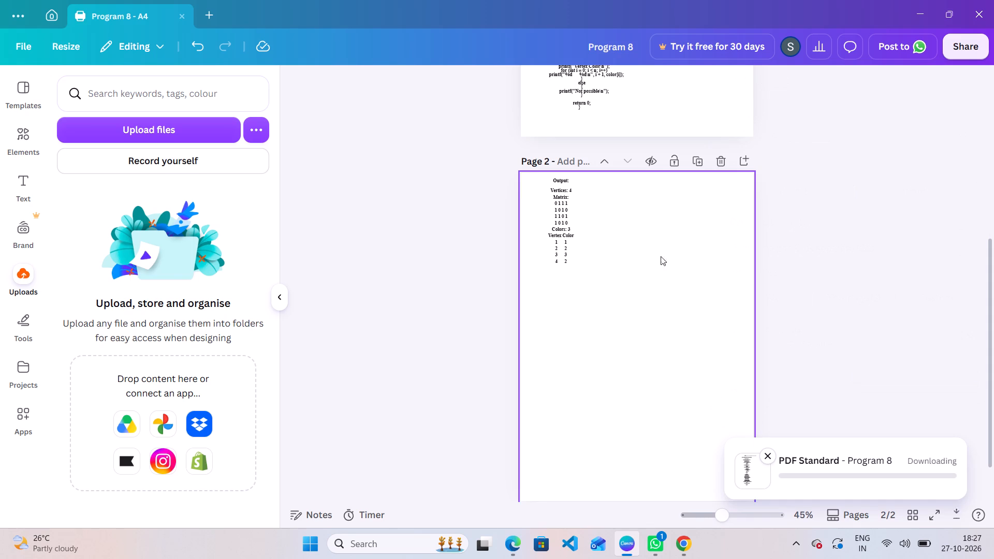
{"action": "scroll", "coordinate": [639, 242], "scroll_direction": "up", "scroll_amount": 5}
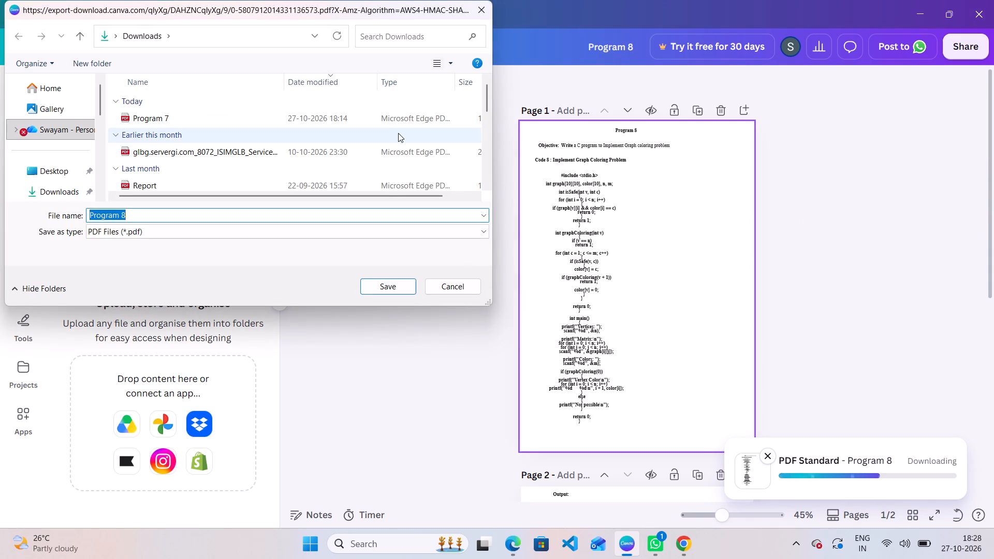
{"action": "left_click", "coordinate": [391, 285]}
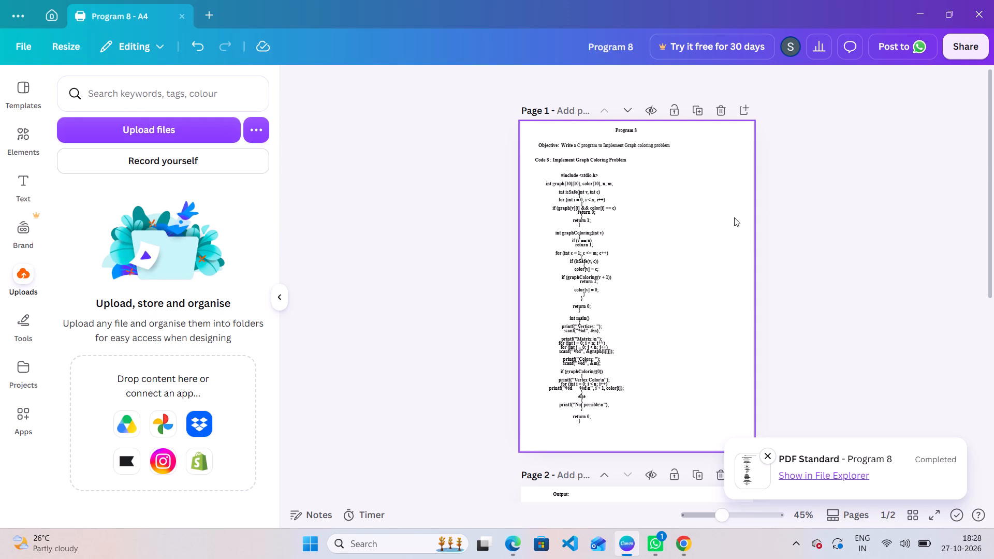
Close the Program 8 design.
{"action": "left_click", "coordinate": [17, 51]}
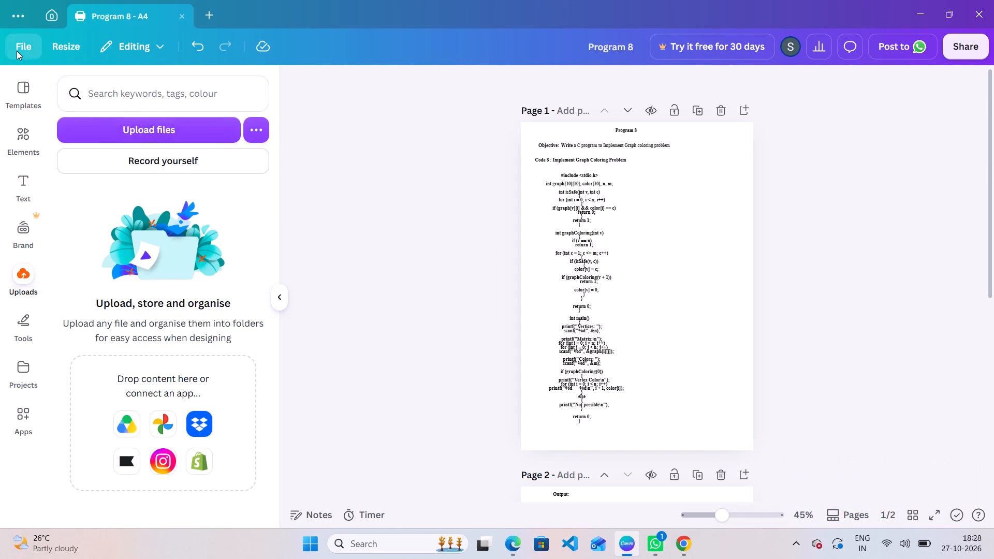
{"action": "left_click", "coordinate": [310, 136]}
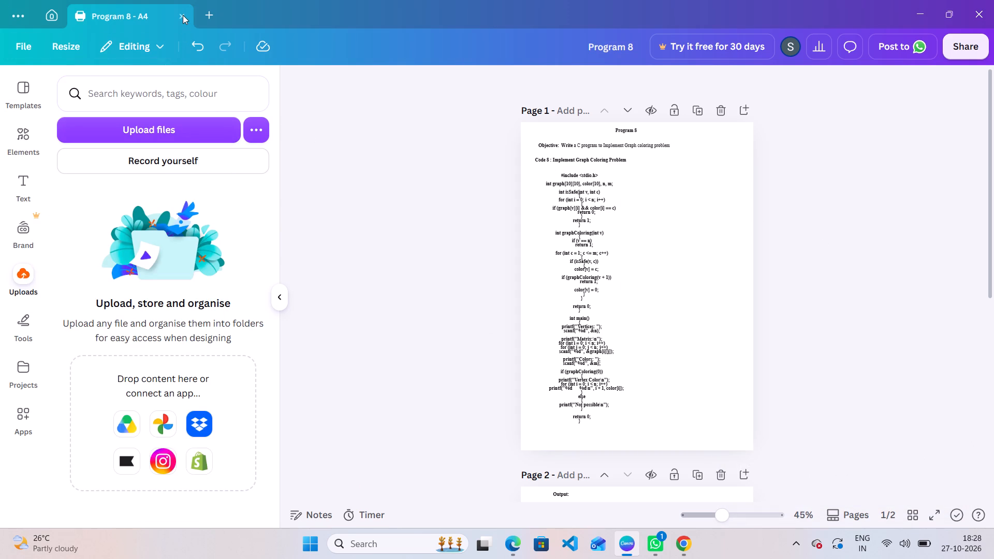
{"action": "left_click", "coordinate": [183, 14]}
Snap the Canva window to the right half of the screen and clear the ChatGPT browser window off the desktop.
{"action": "key", "text": "super+Right"}
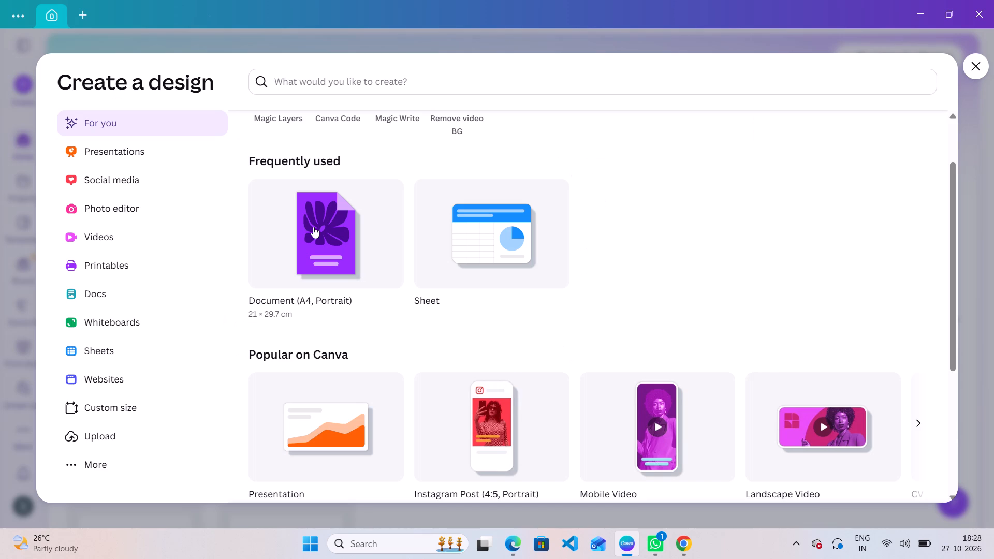
{"action": "left_click", "coordinate": [426, 11]}
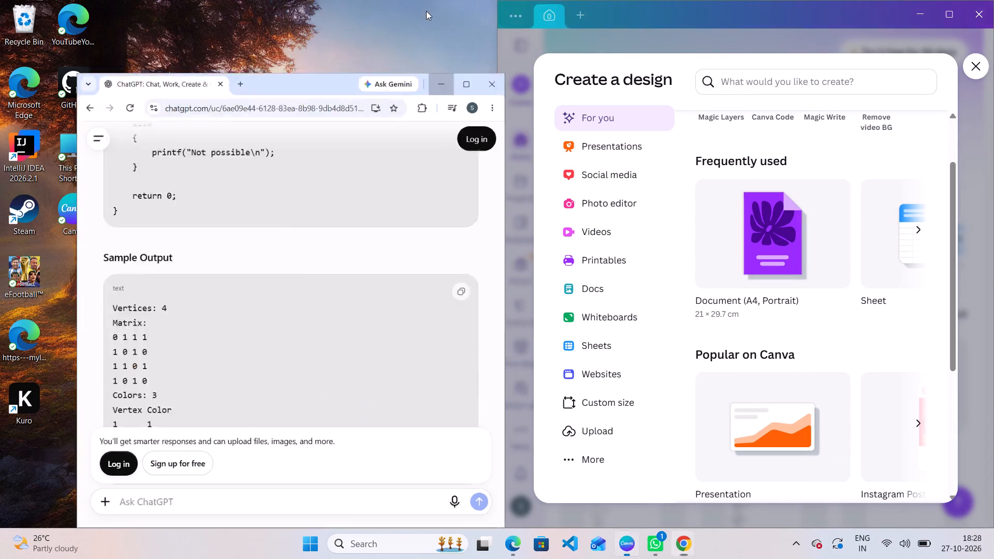
Launch Kuro from the desktop.
{"action": "left_click", "coordinate": [124, 374]}
{"action": "double_click", "coordinate": [19, 390]}
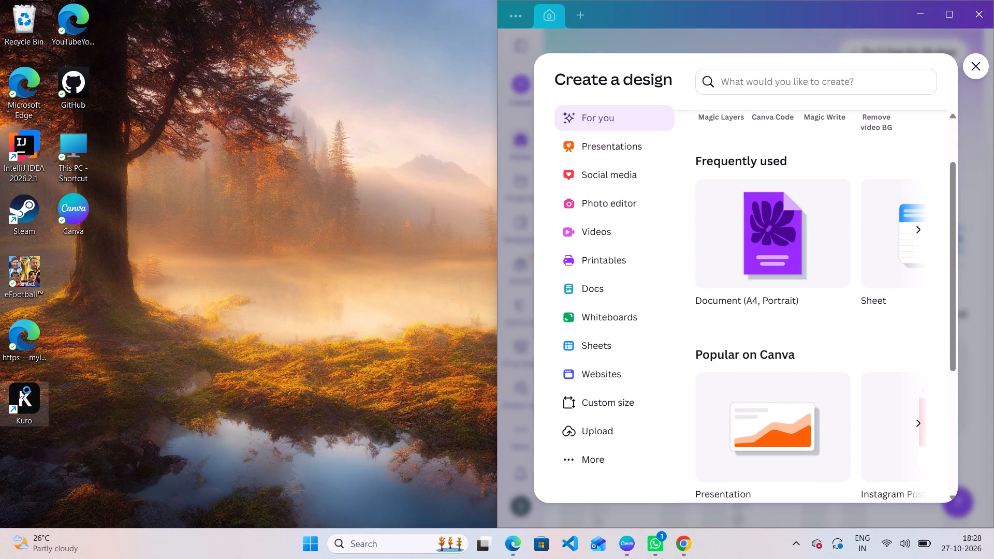